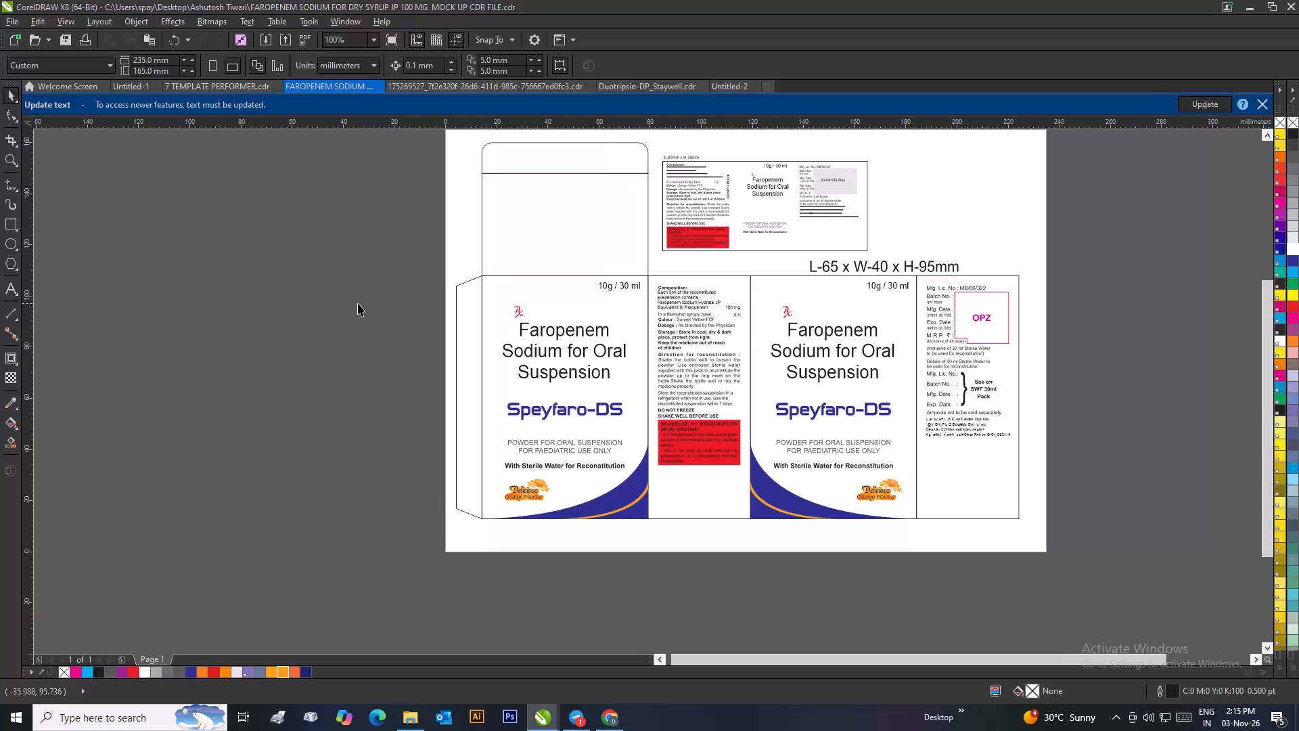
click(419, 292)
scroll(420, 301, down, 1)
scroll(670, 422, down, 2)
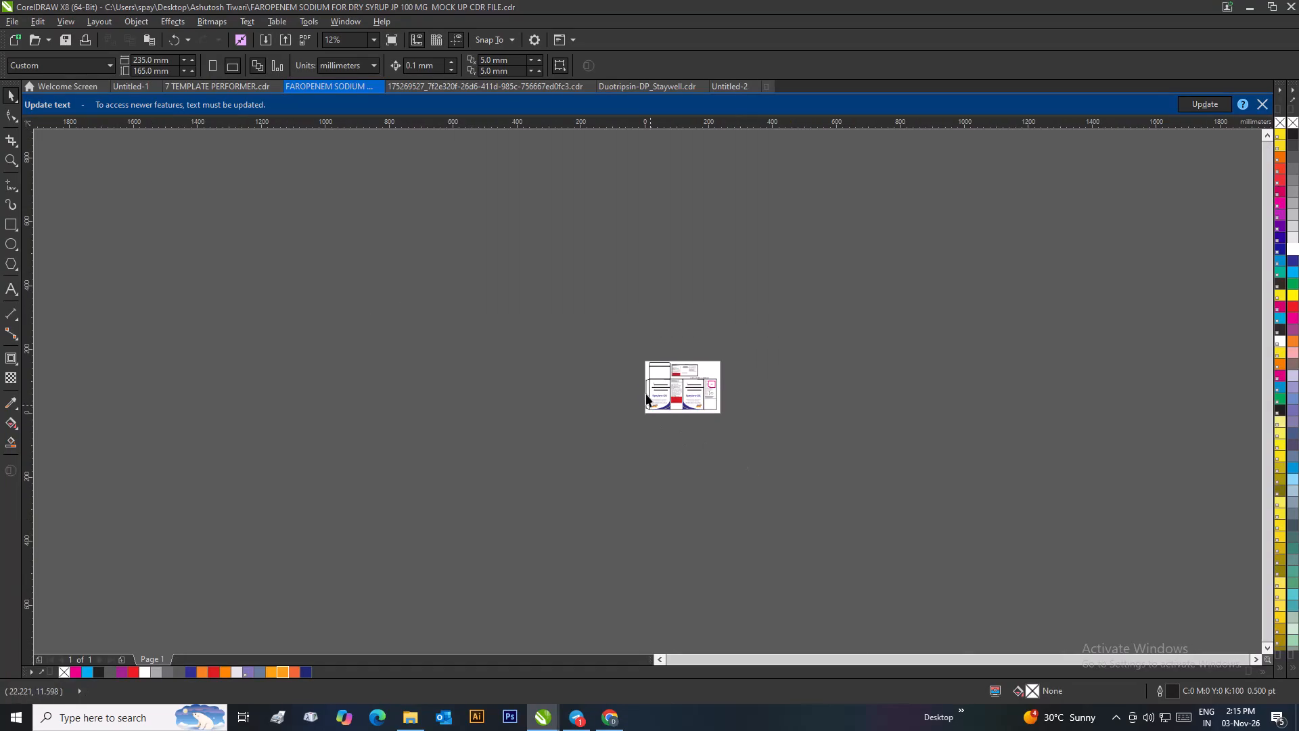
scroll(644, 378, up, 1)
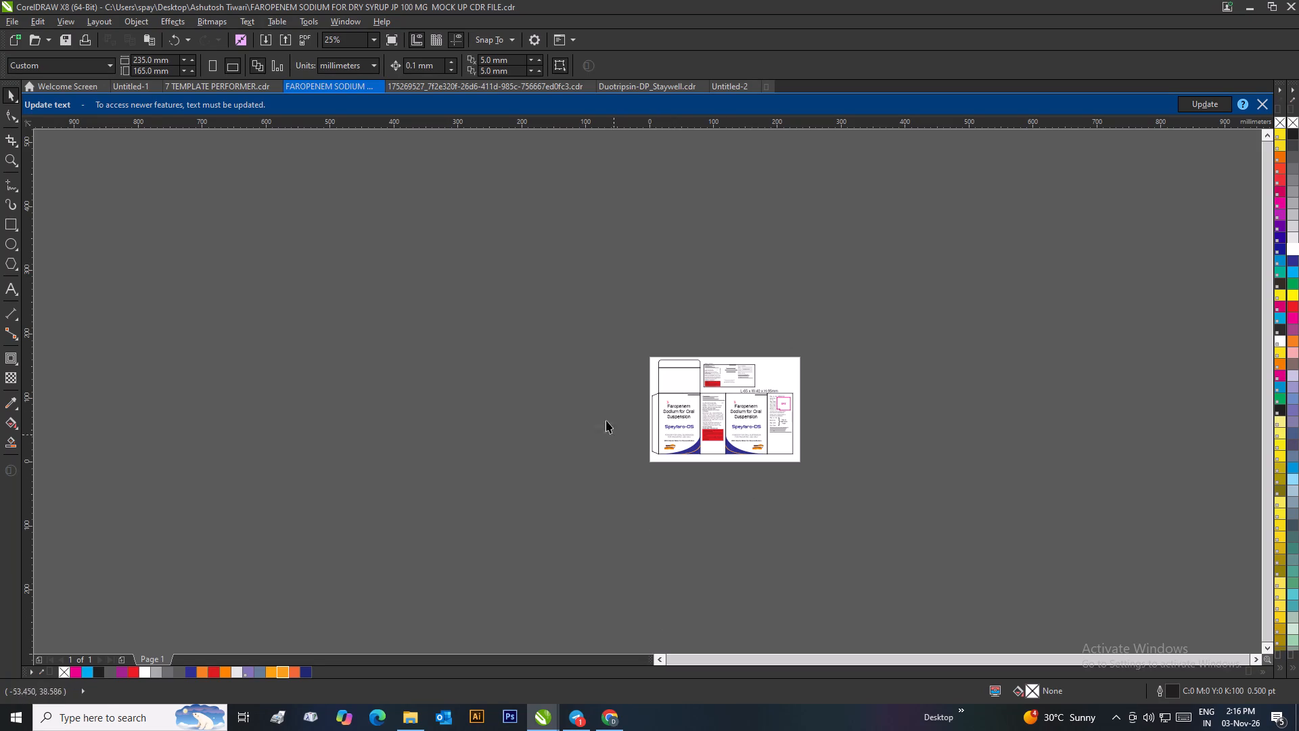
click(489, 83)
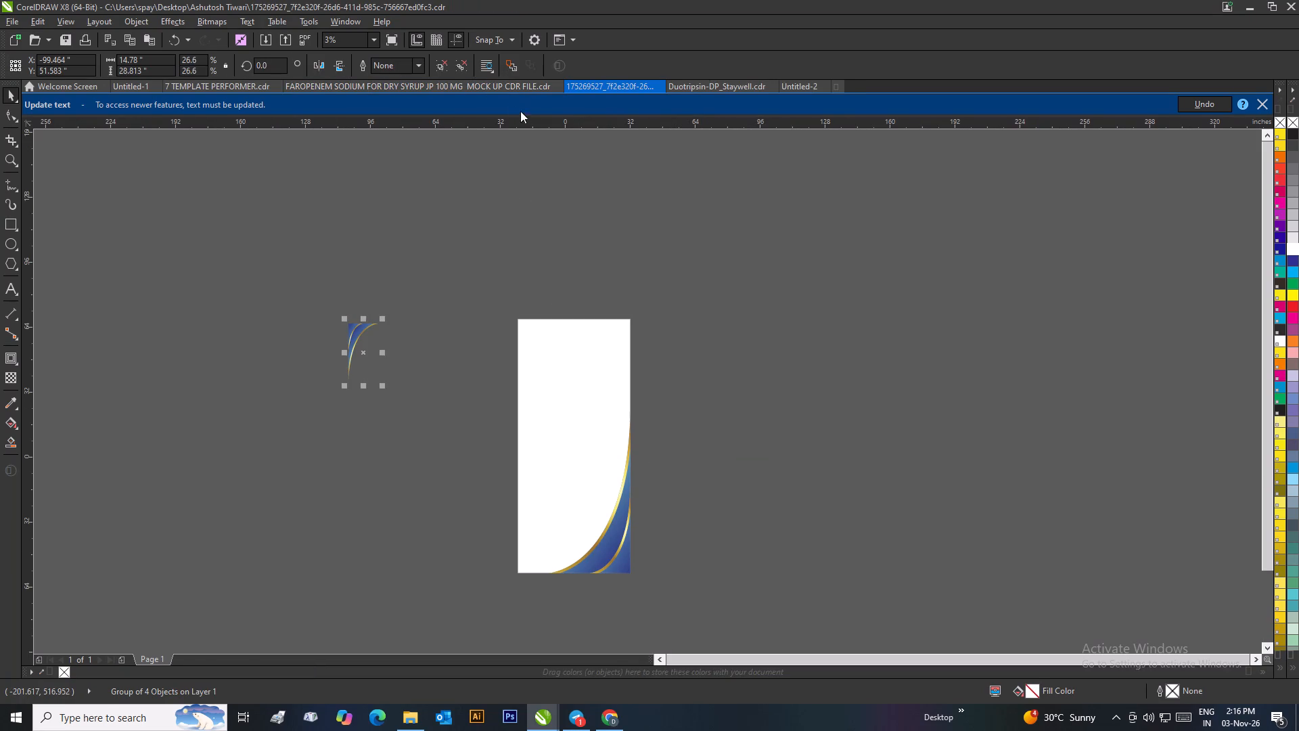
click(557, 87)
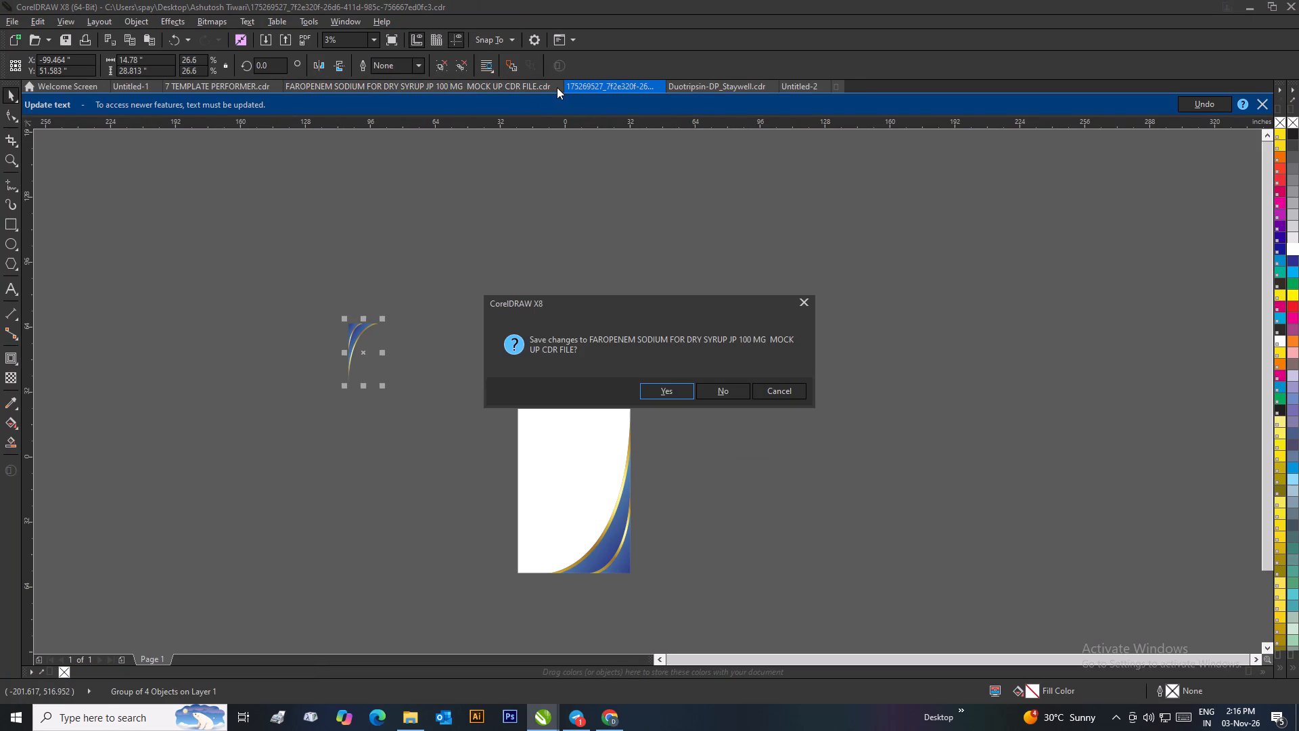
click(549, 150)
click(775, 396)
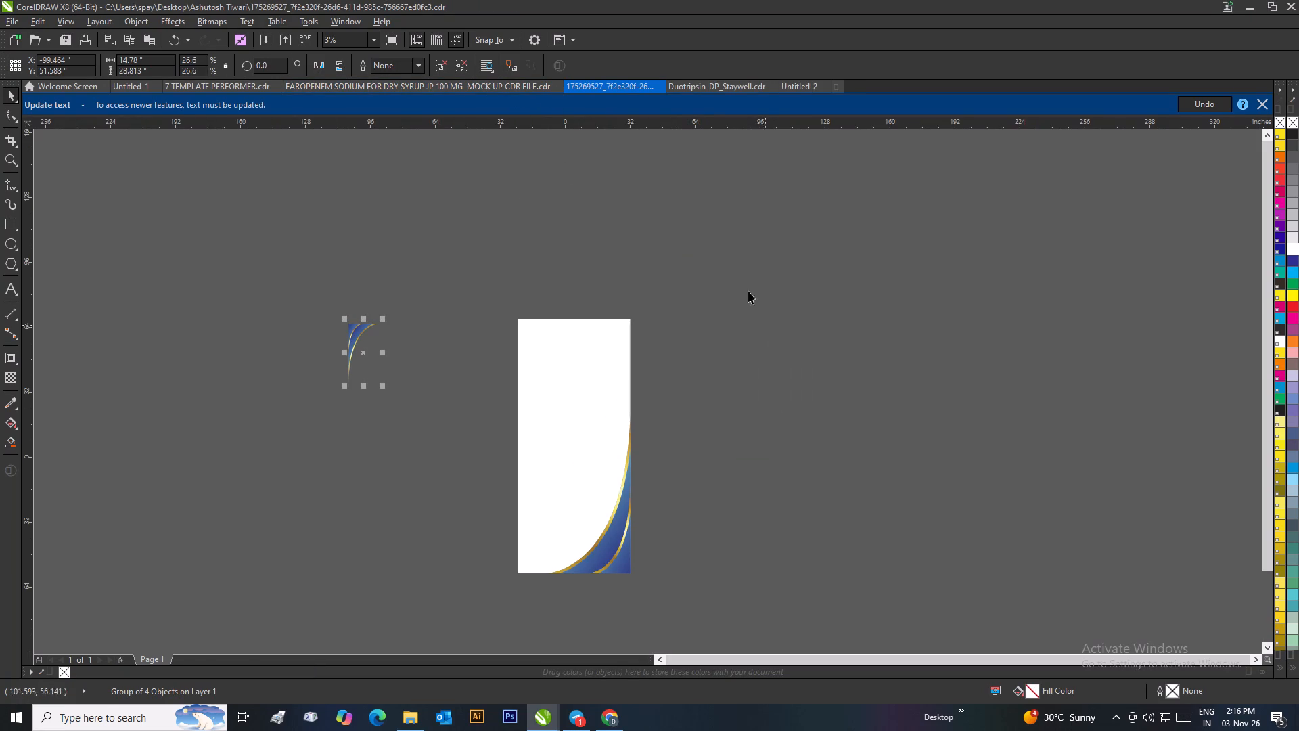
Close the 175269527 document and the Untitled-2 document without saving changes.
click(660, 85)
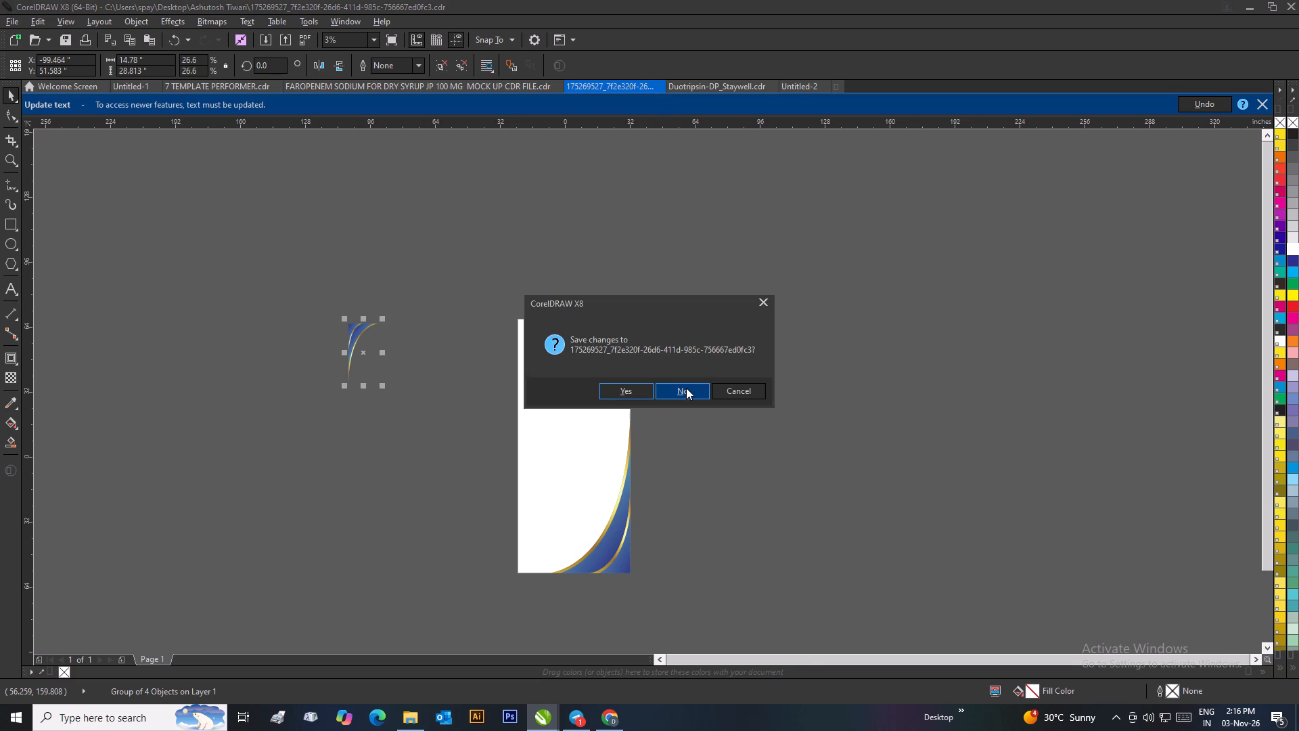
click(686, 388)
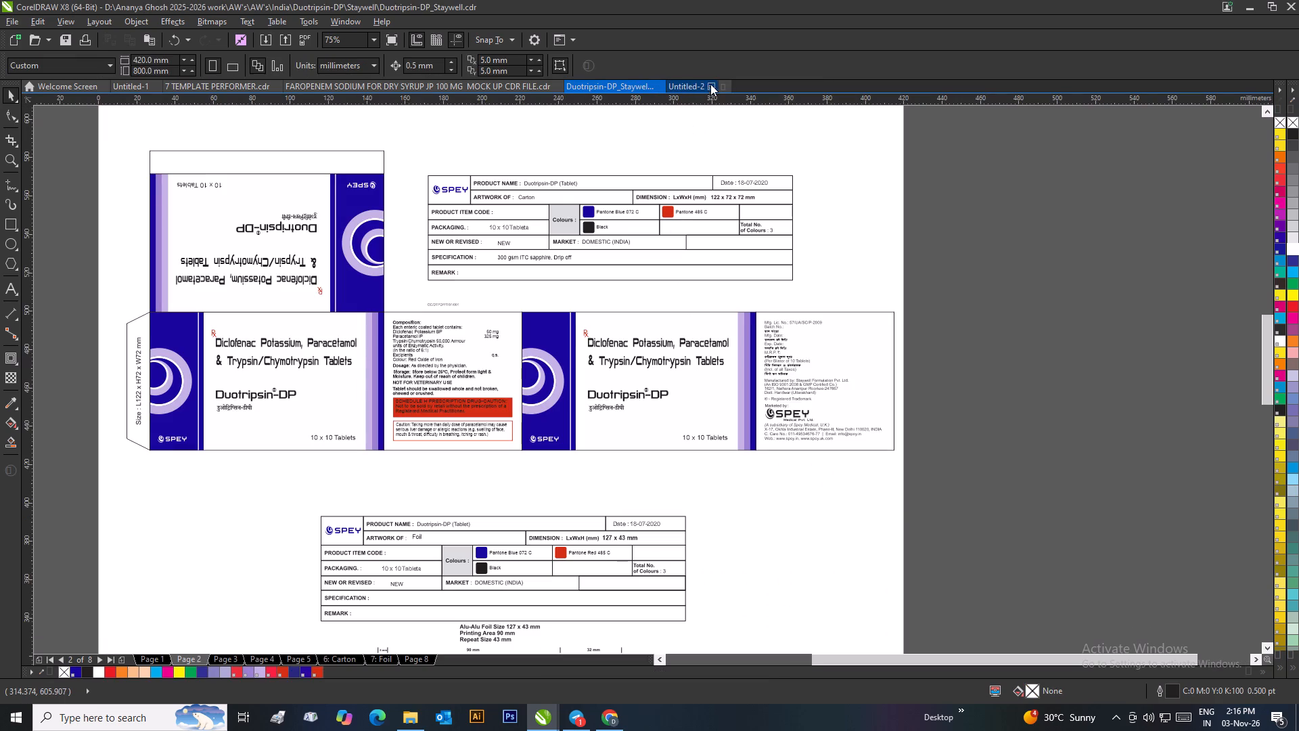
click(712, 83)
click(649, 388)
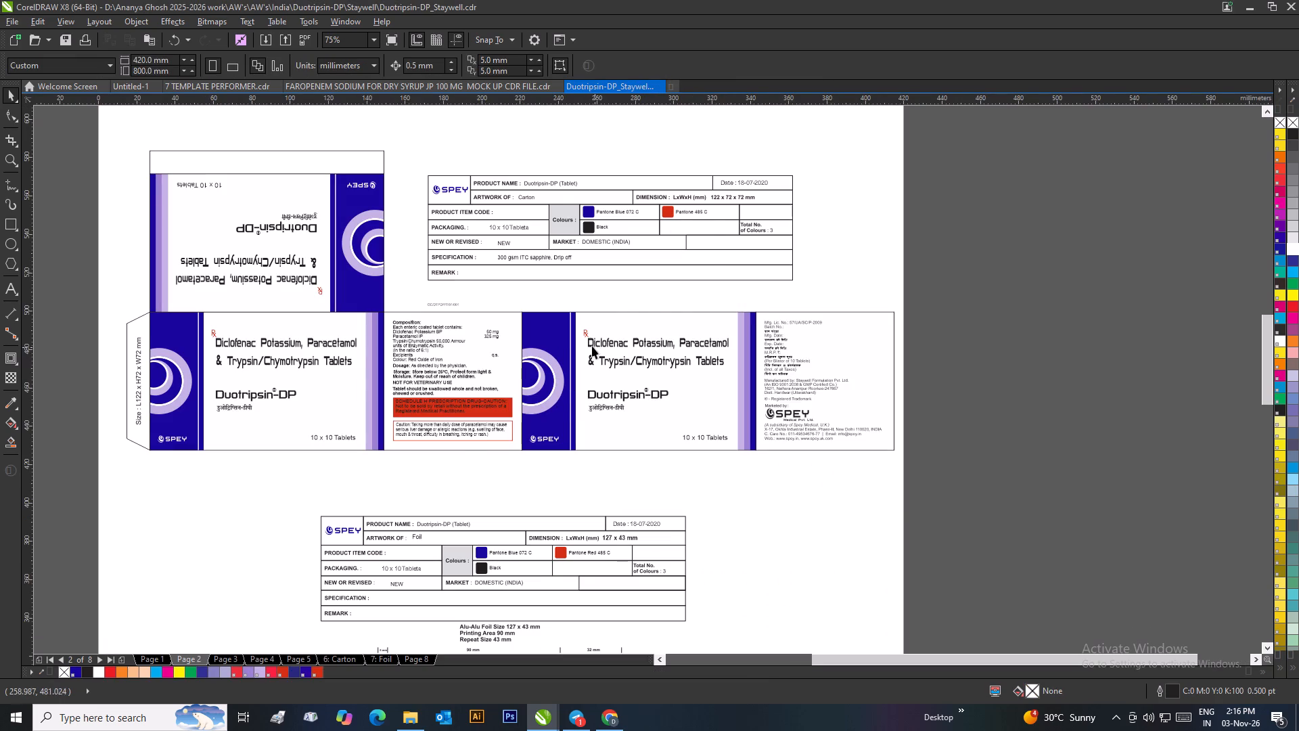
Look over the carton and foil artworks on page 2 of the Duotripsin-DP document.
scroll(591, 345, down, 1)
scroll(664, 378, down, 1)
scroll(655, 401, up, 2)
scroll(566, 430, down, 1)
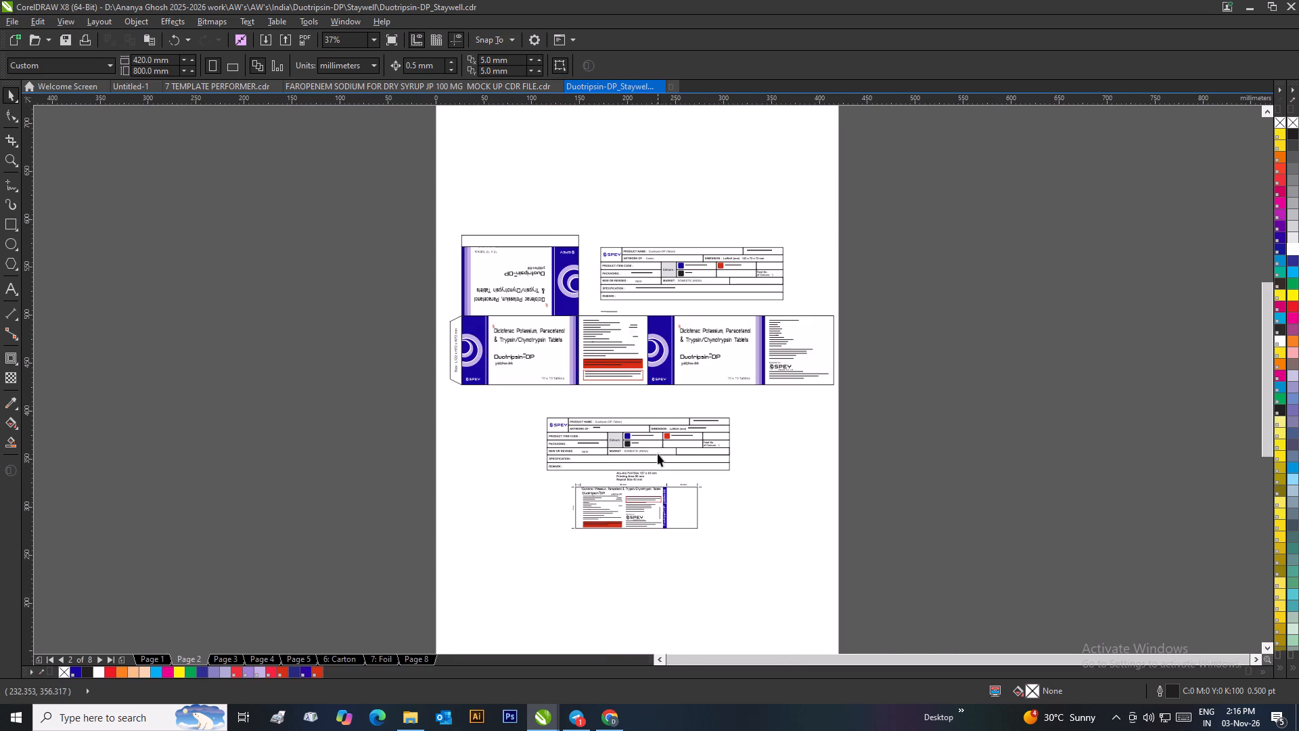
scroll(657, 455, up, 1)
scroll(712, 374, down, 1)
scroll(568, 423, down, 2)
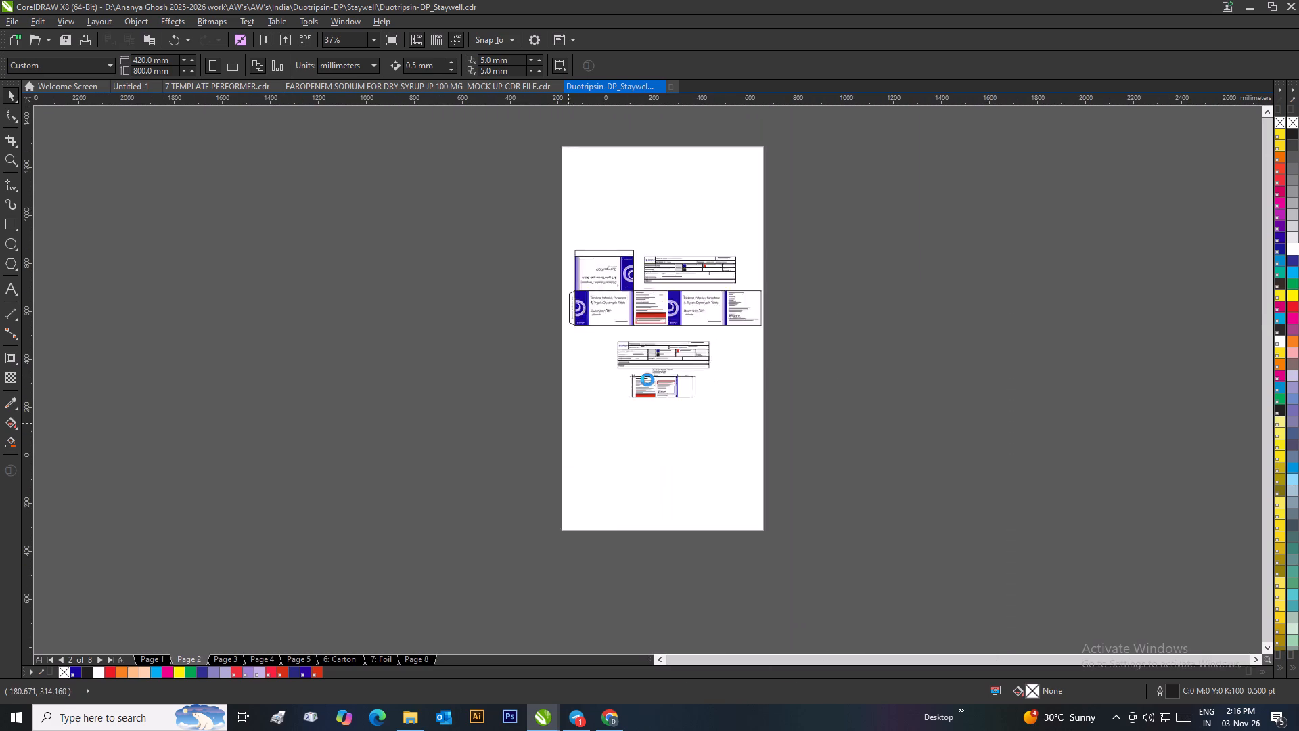
Go to page 1 of the Duotripsin-DP document and examine its carton, foil and sample carton artworks.
click(164, 656)
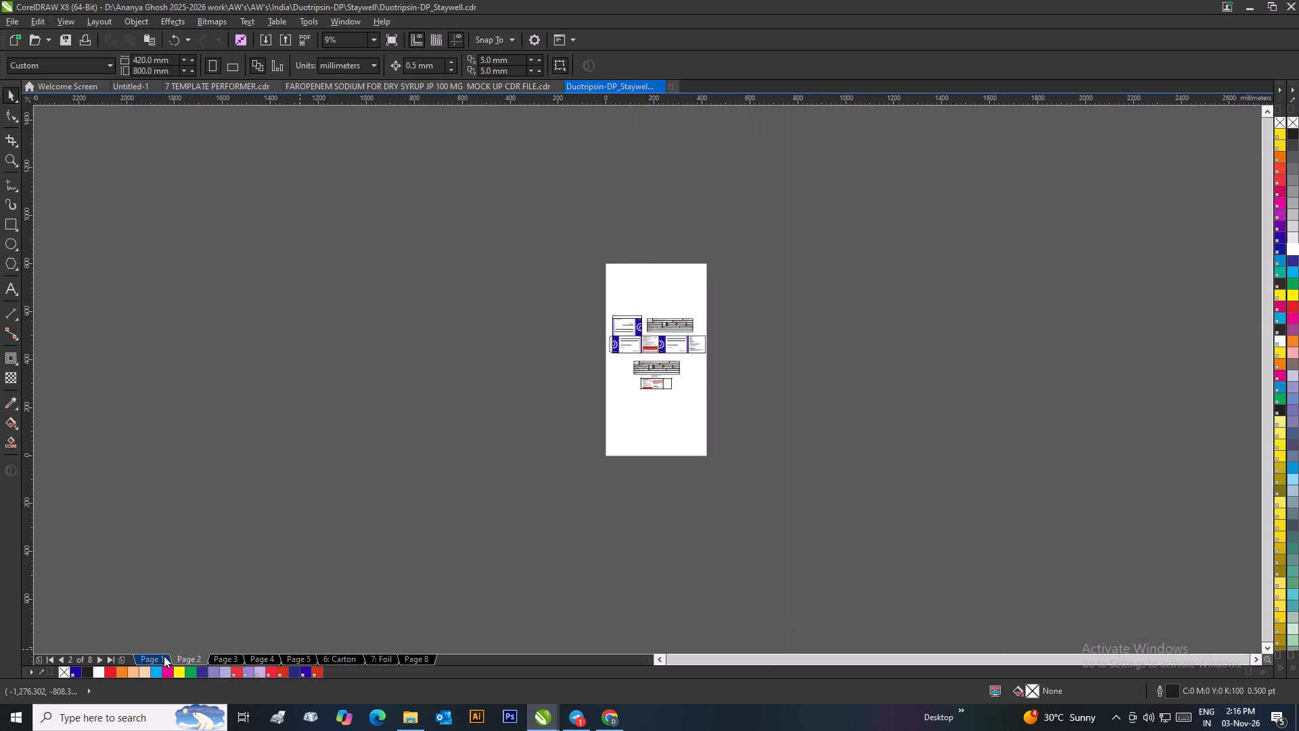
scroll(683, 353, up, 3)
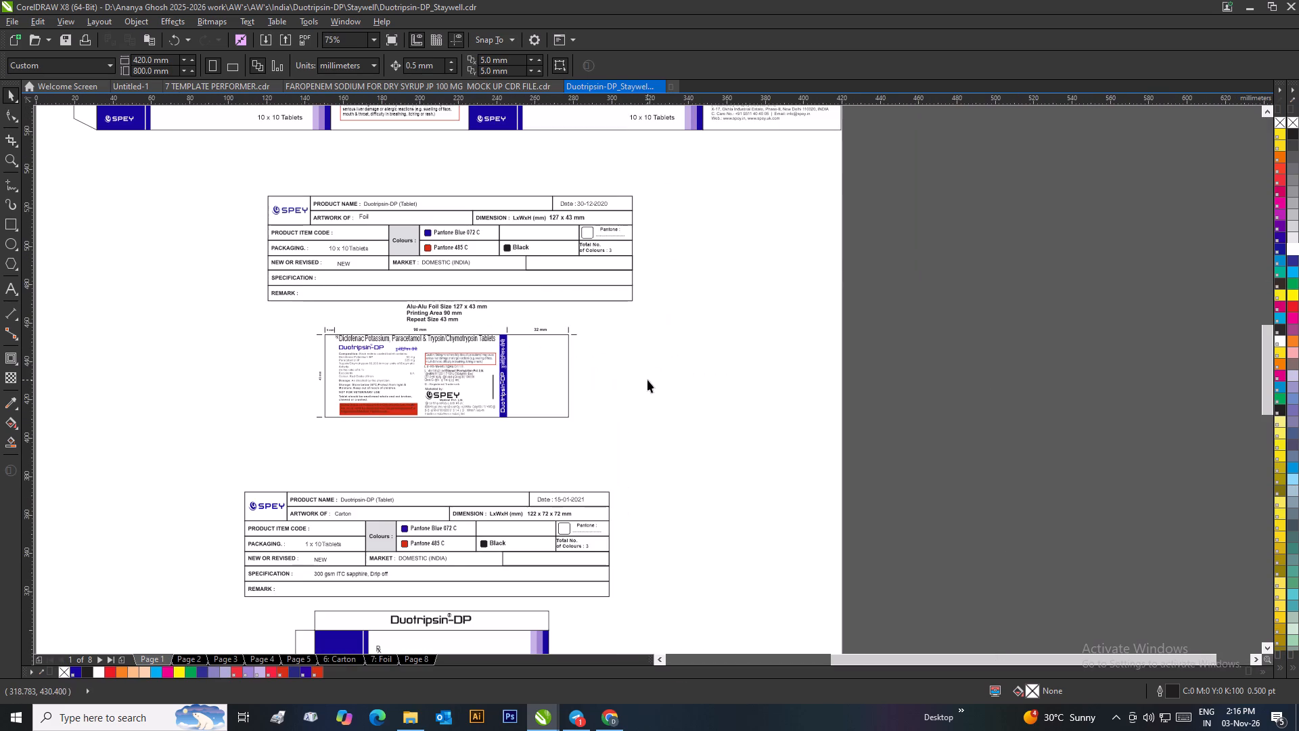
scroll(647, 381, down, 1)
scroll(550, 554, up, 1)
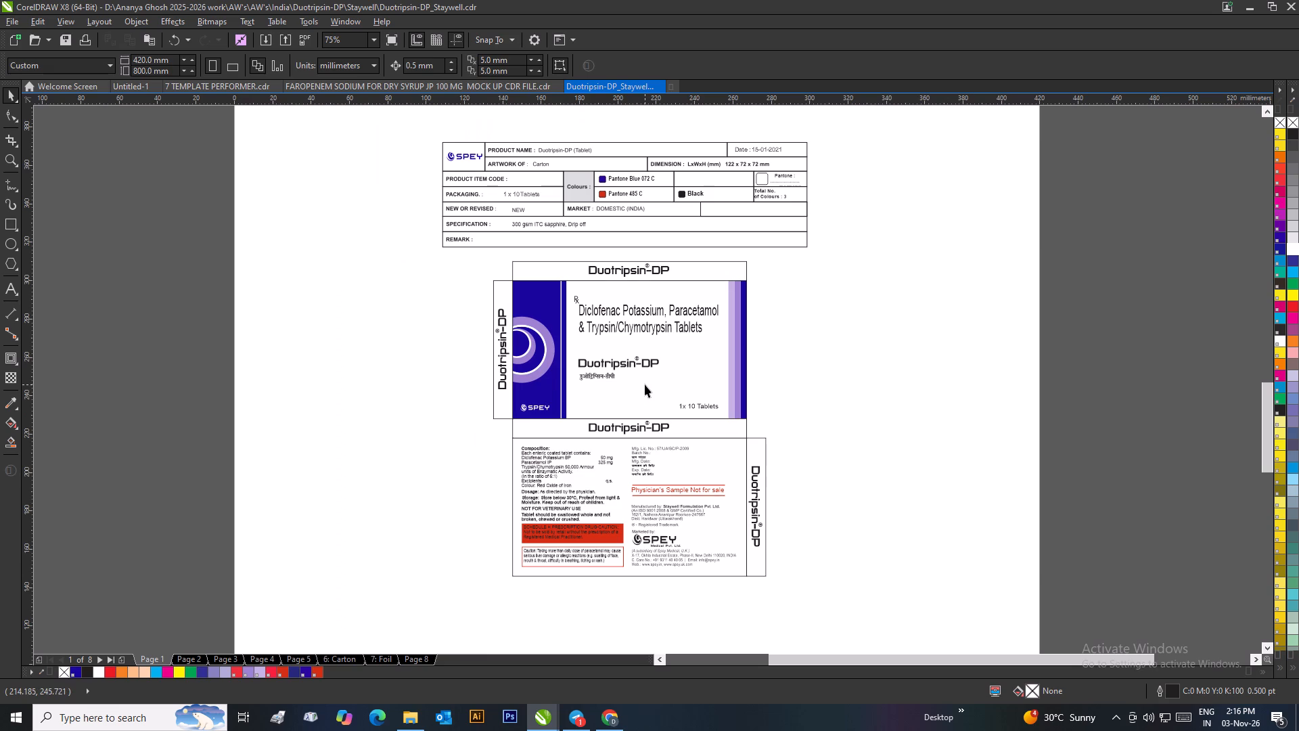
scroll(681, 468, down, 1)
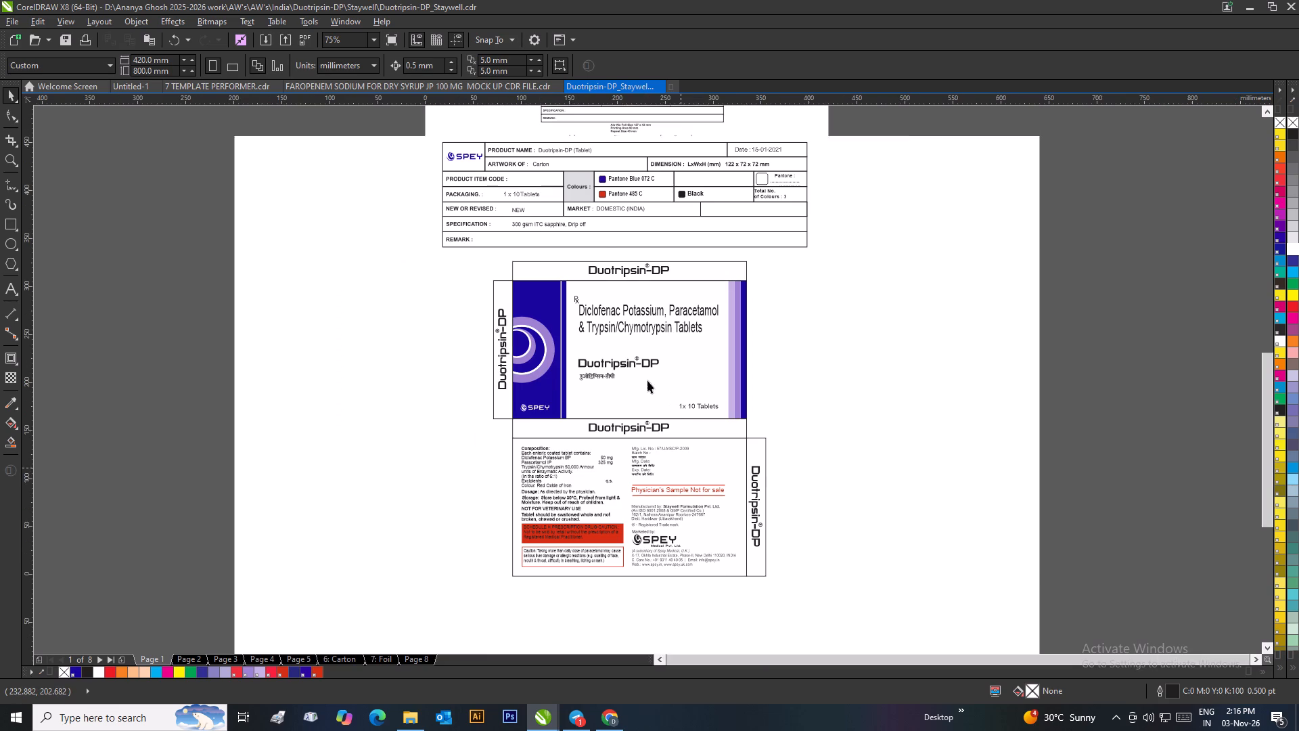
scroll(650, 357, down, 1)
scroll(666, 229, up, 1)
scroll(647, 379, up, 1)
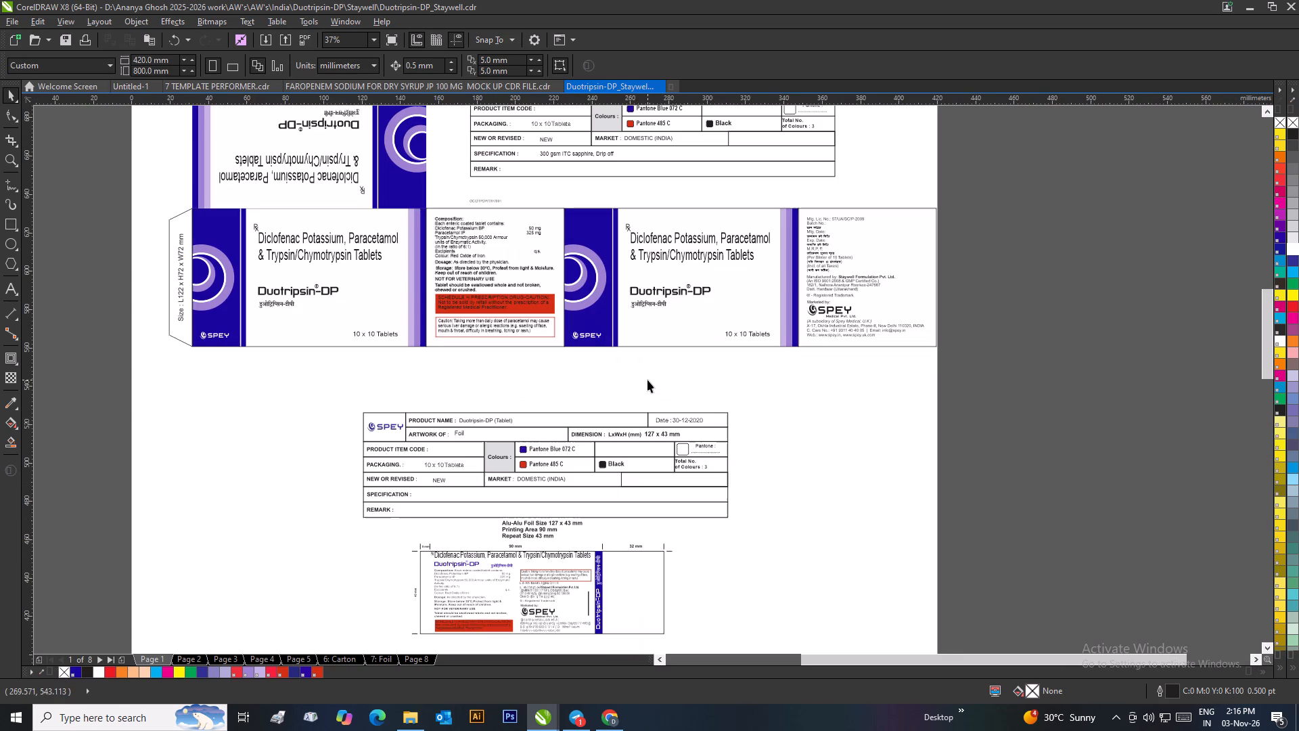
scroll(645, 384, down, 1)
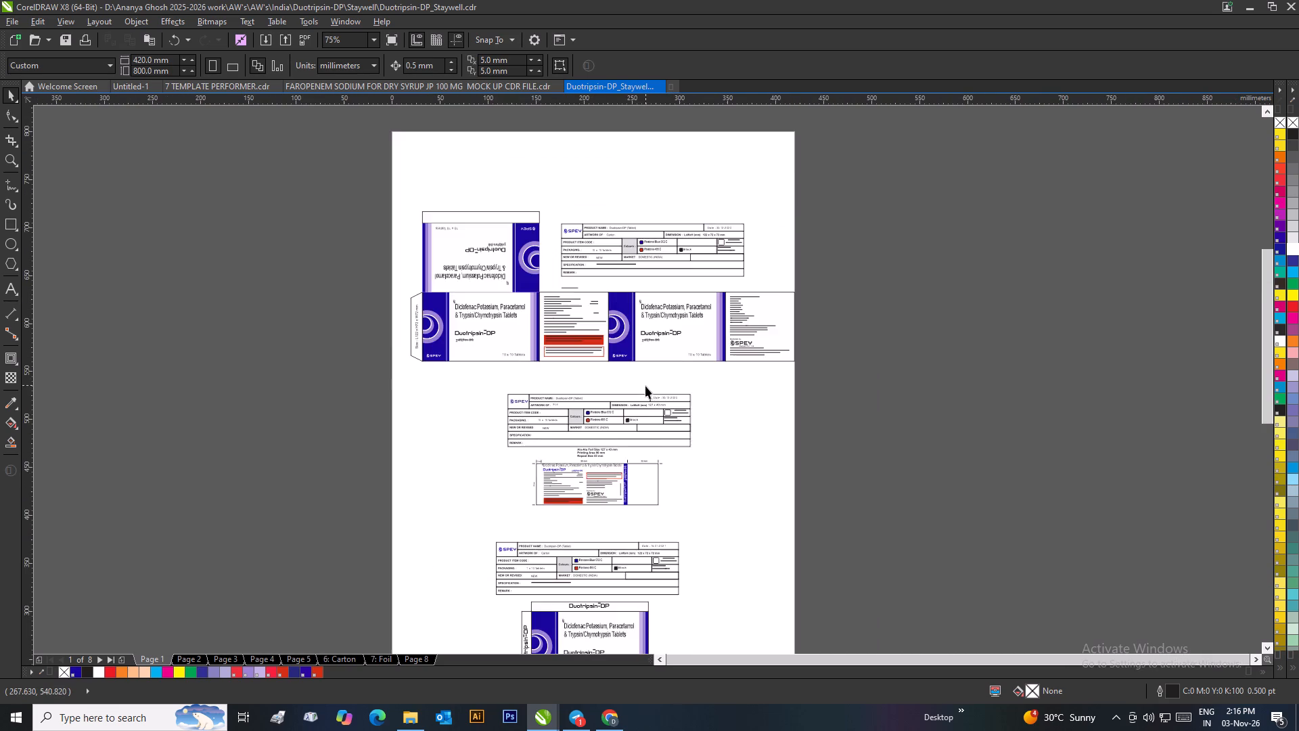
Delete the red "Physician's Sample Not for sale" marking from the back panel of the 1 x 10 Tablets carton on page 1.
scroll(649, 458, down, 1)
scroll(650, 481, up, 2)
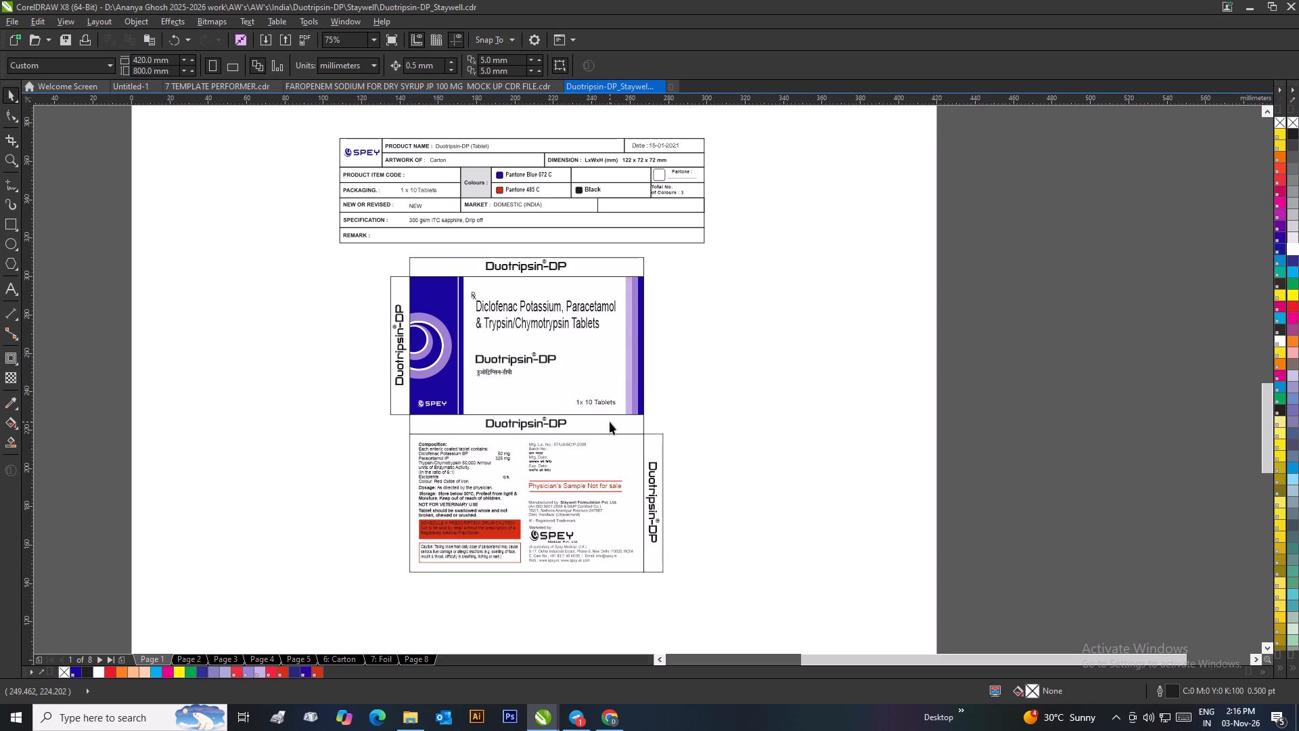
scroll(609, 422, up, 1)
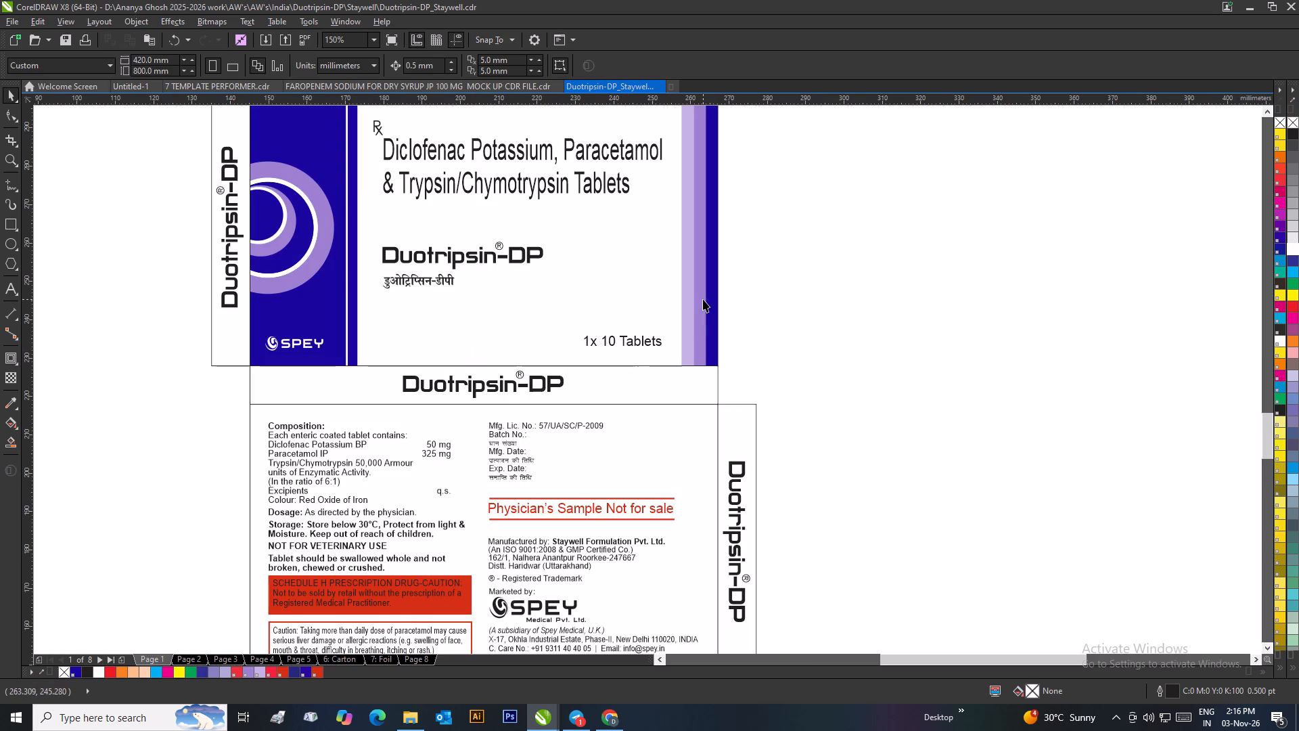
scroll(624, 370, down, 1)
scroll(630, 453, up, 1)
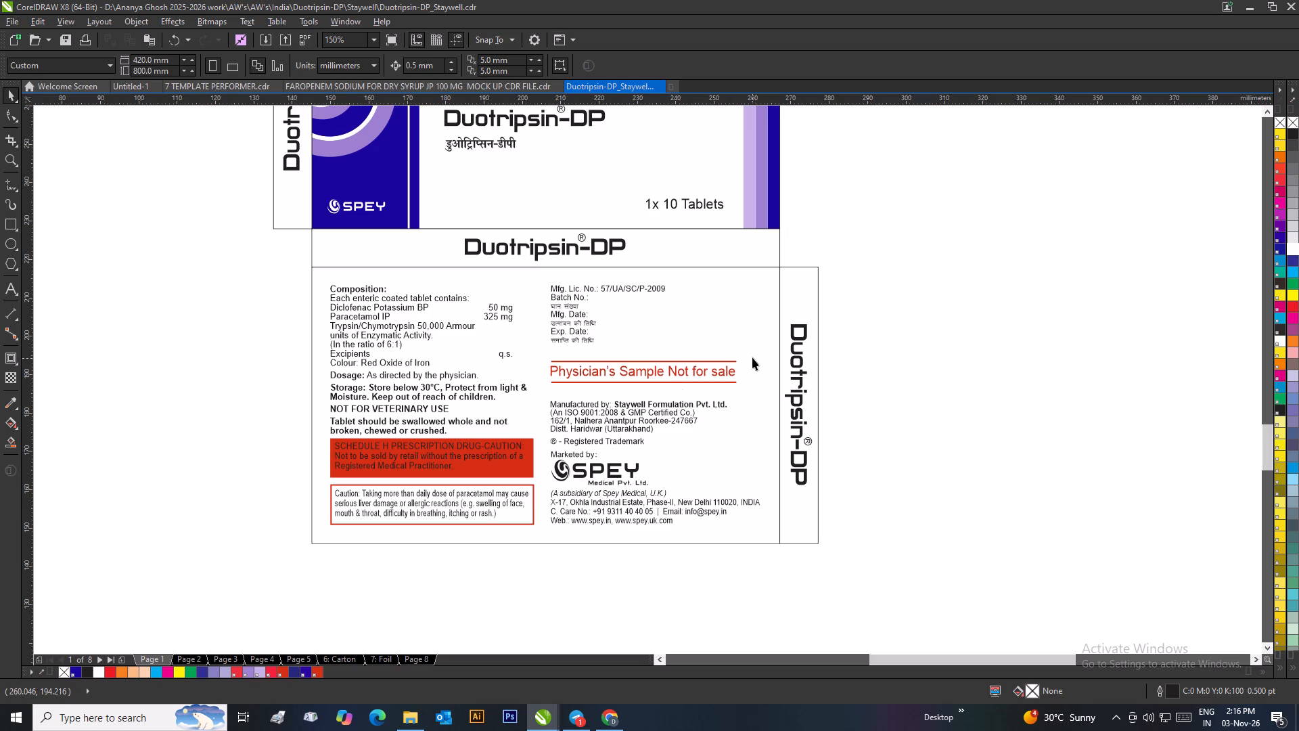
click(591, 363)
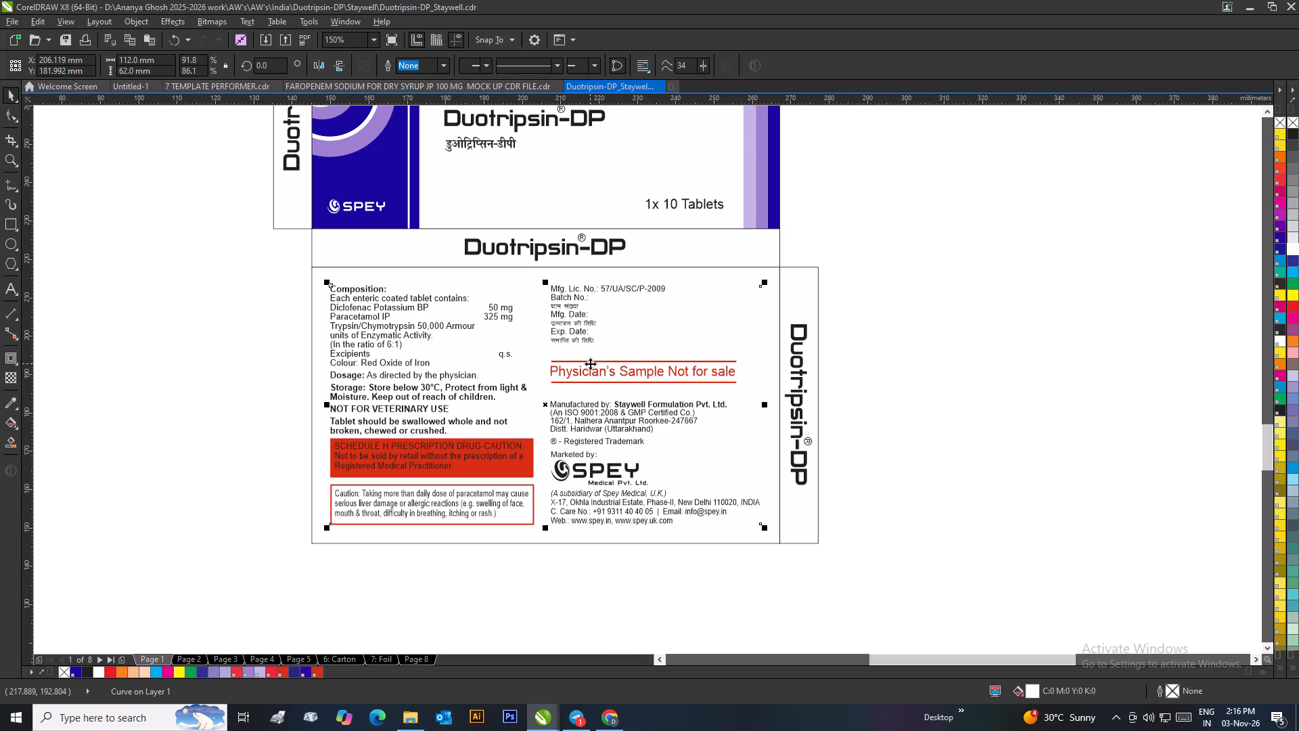
right_click(591, 363)
double_click(934, 300)
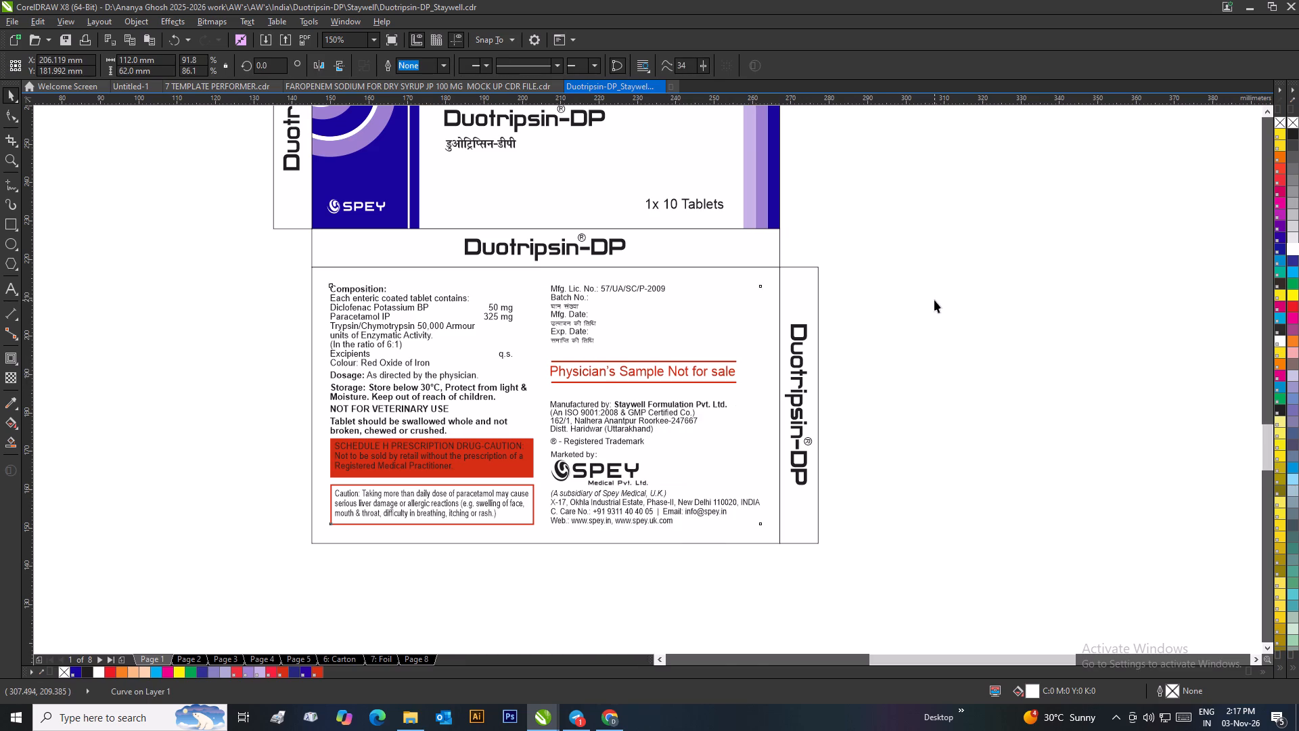
click(655, 372)
key(Delete)
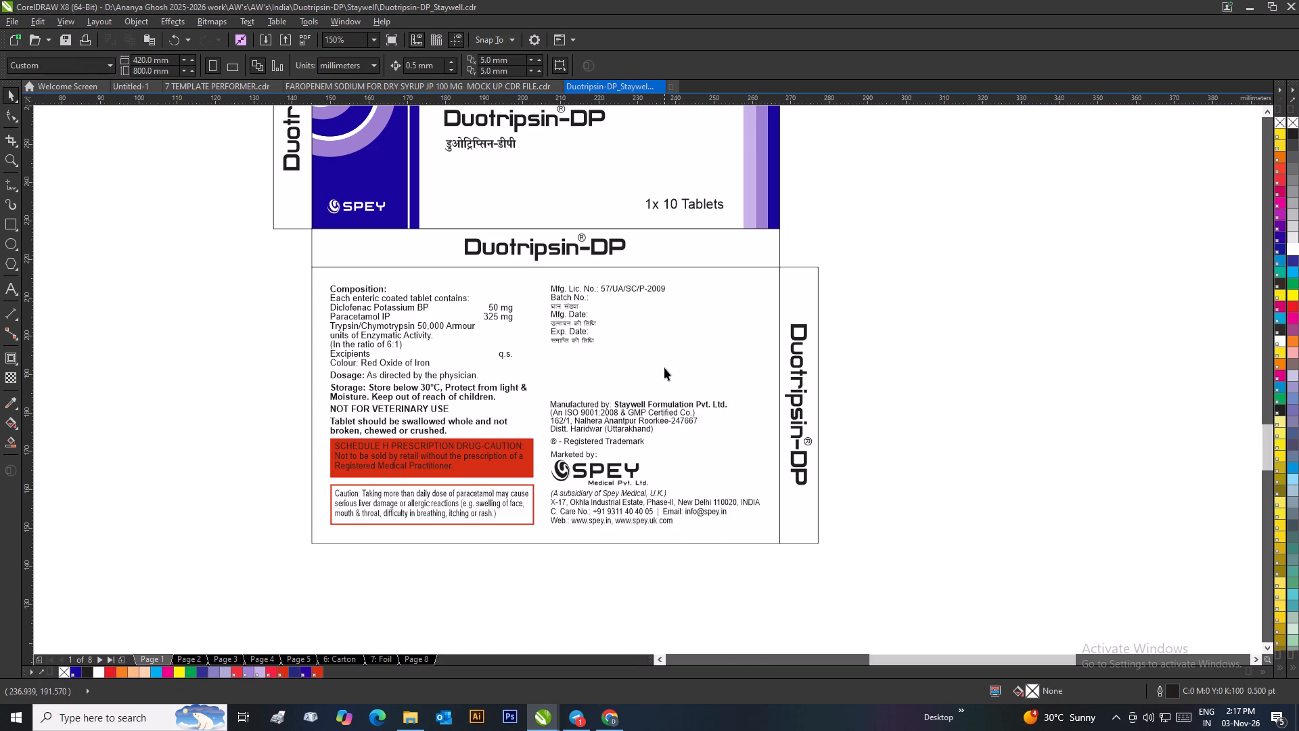
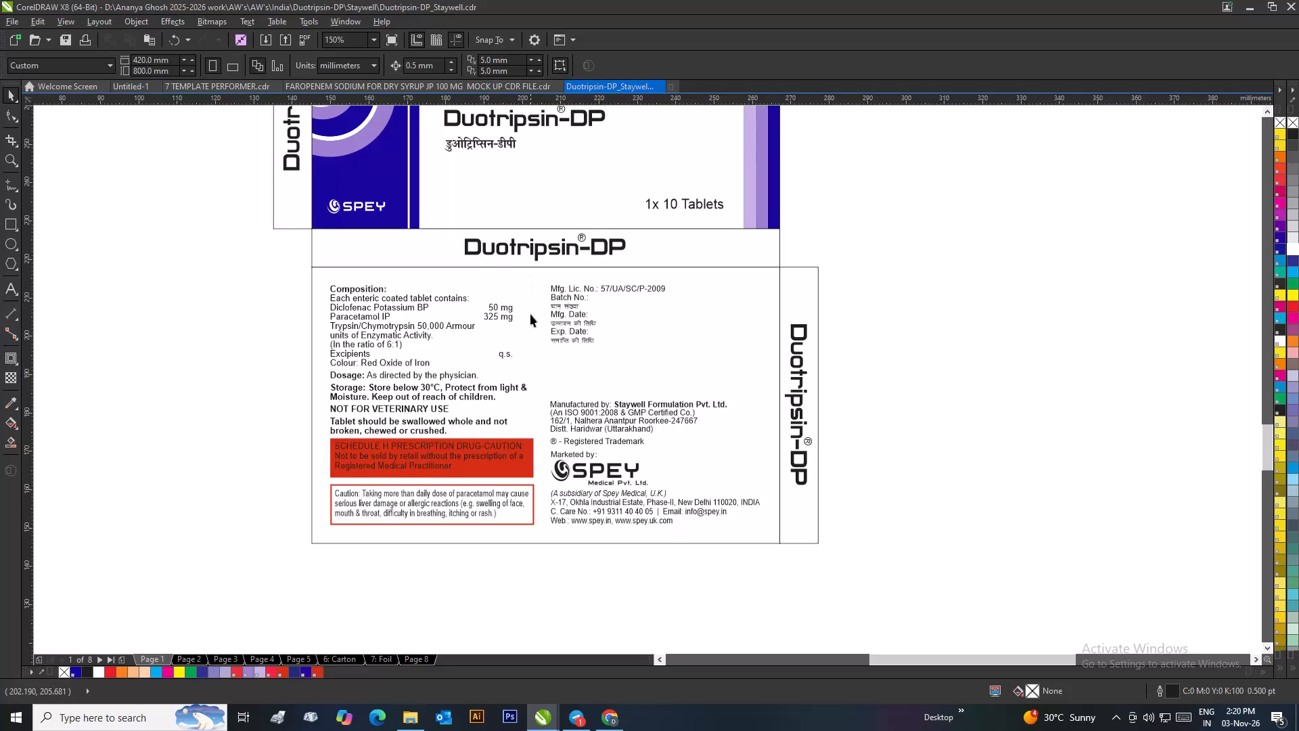
Examine the back panel text and the adjoining Duotripsin-DP side flap of the 1 x 10 Tablets carton.
scroll(533, 325, down, 1)
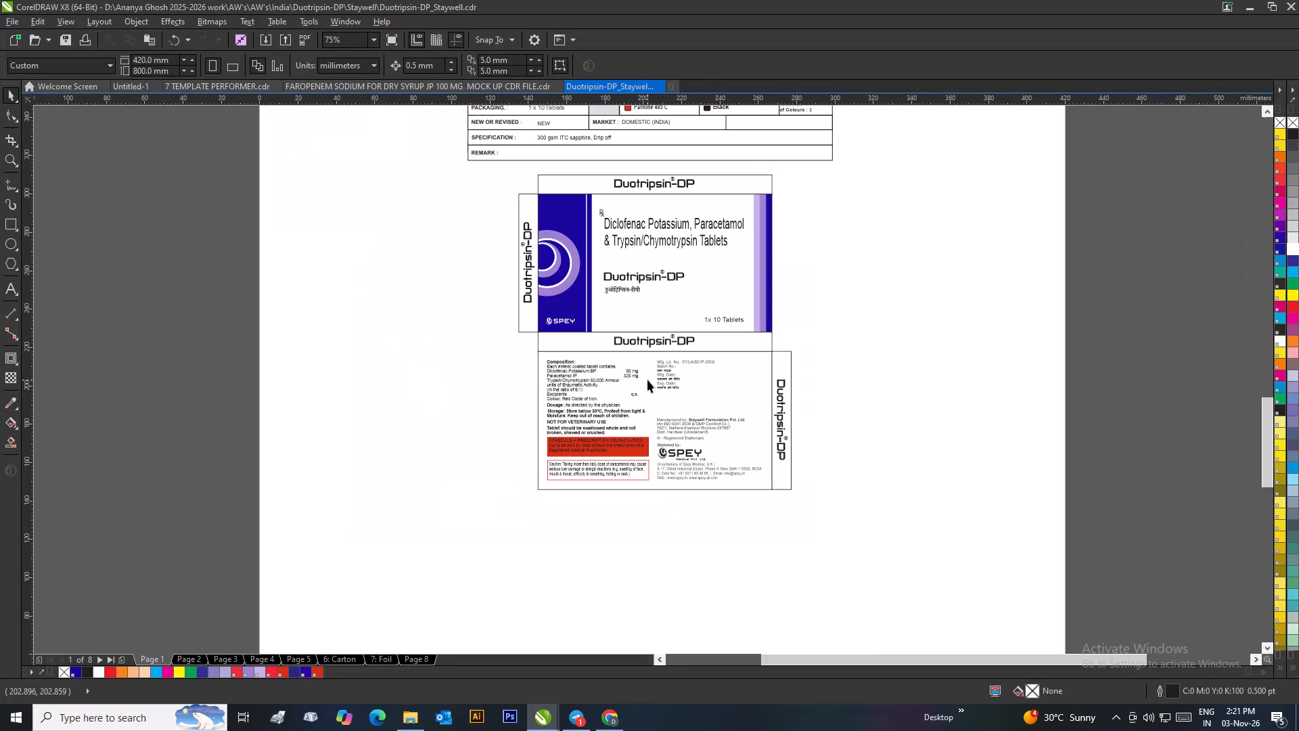
scroll(647, 382, down, 1)
scroll(650, 381, up, 2)
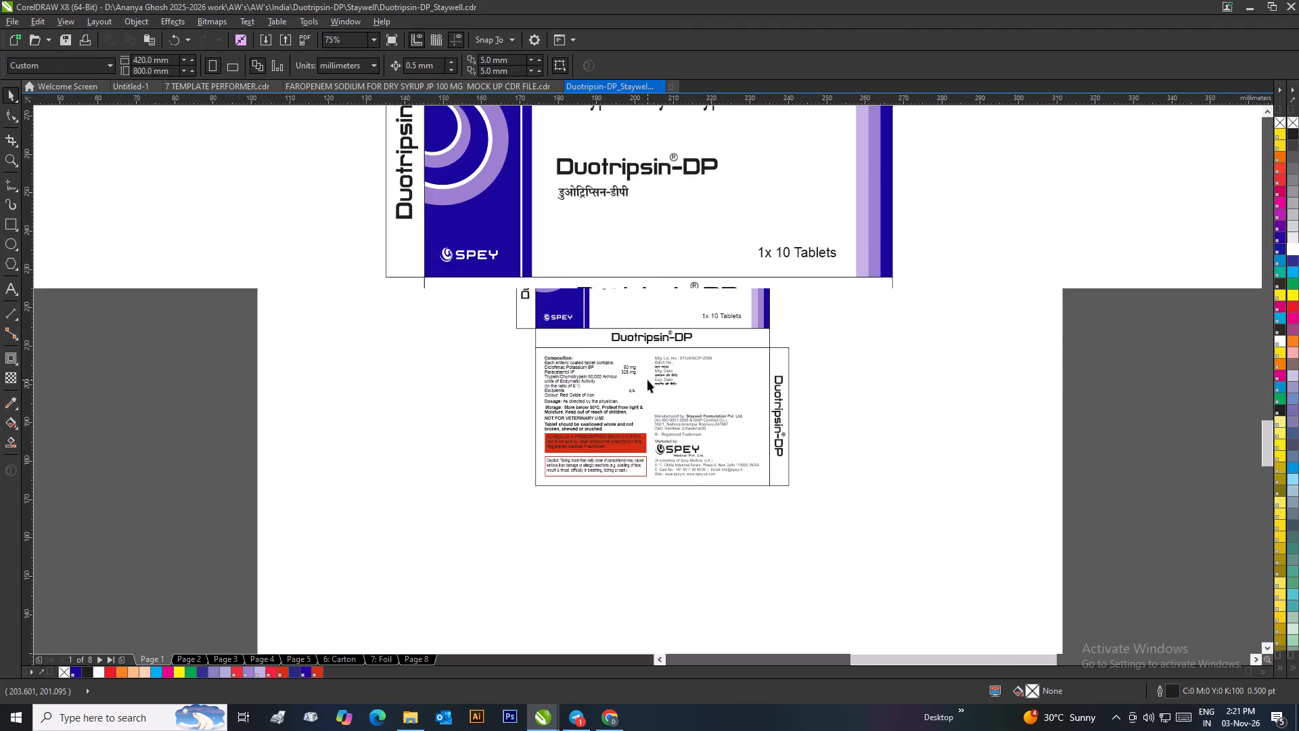
scroll(647, 380, down, 1)
scroll(753, 407, down, 1)
click(820, 368)
scroll(631, 373, up, 1)
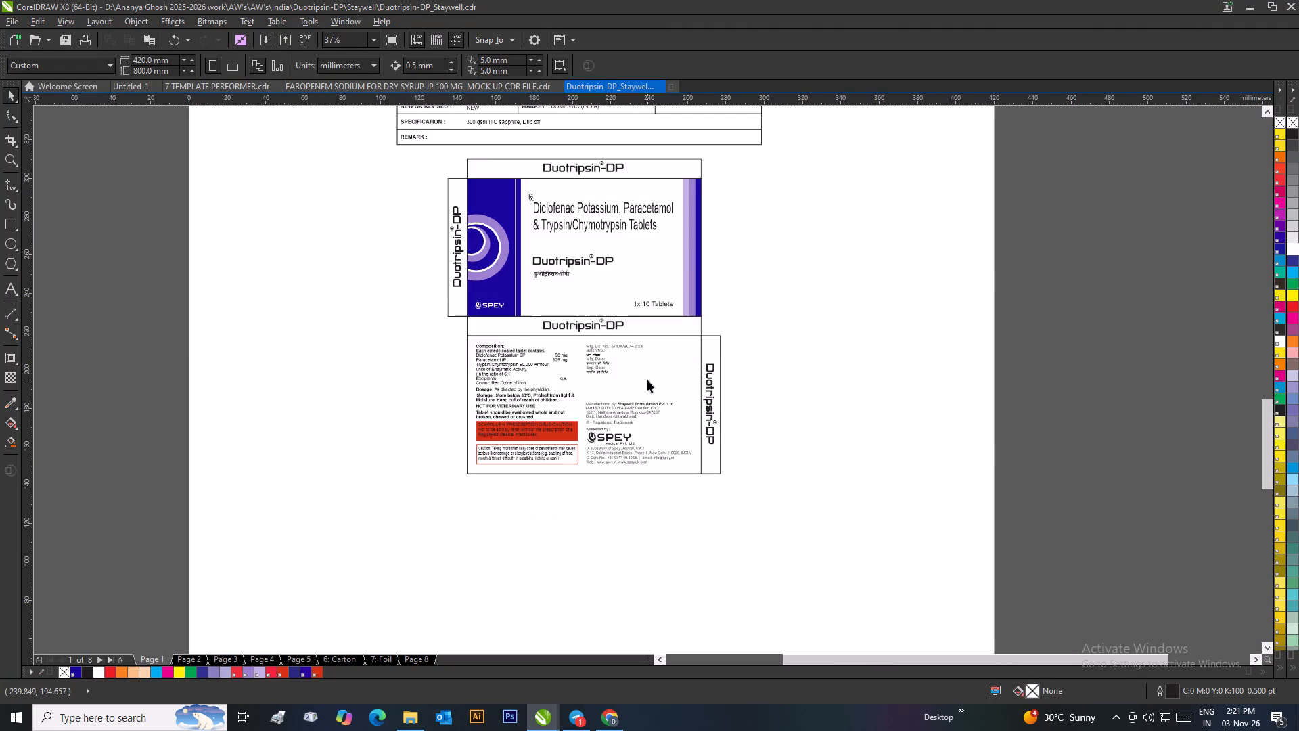
scroll(599, 385, up, 1)
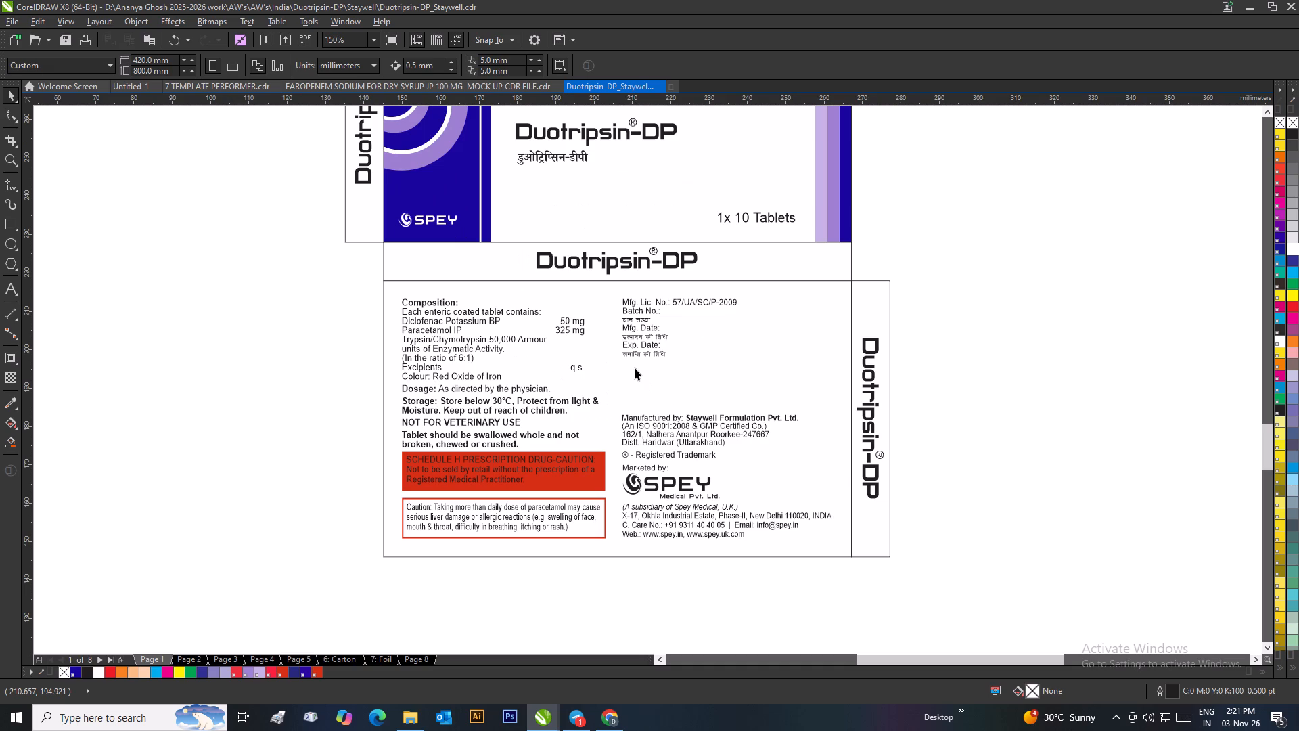
click(951, 310)
scroll(712, 318, down, 1)
scroll(656, 397, up, 1)
scroll(649, 383, down, 1)
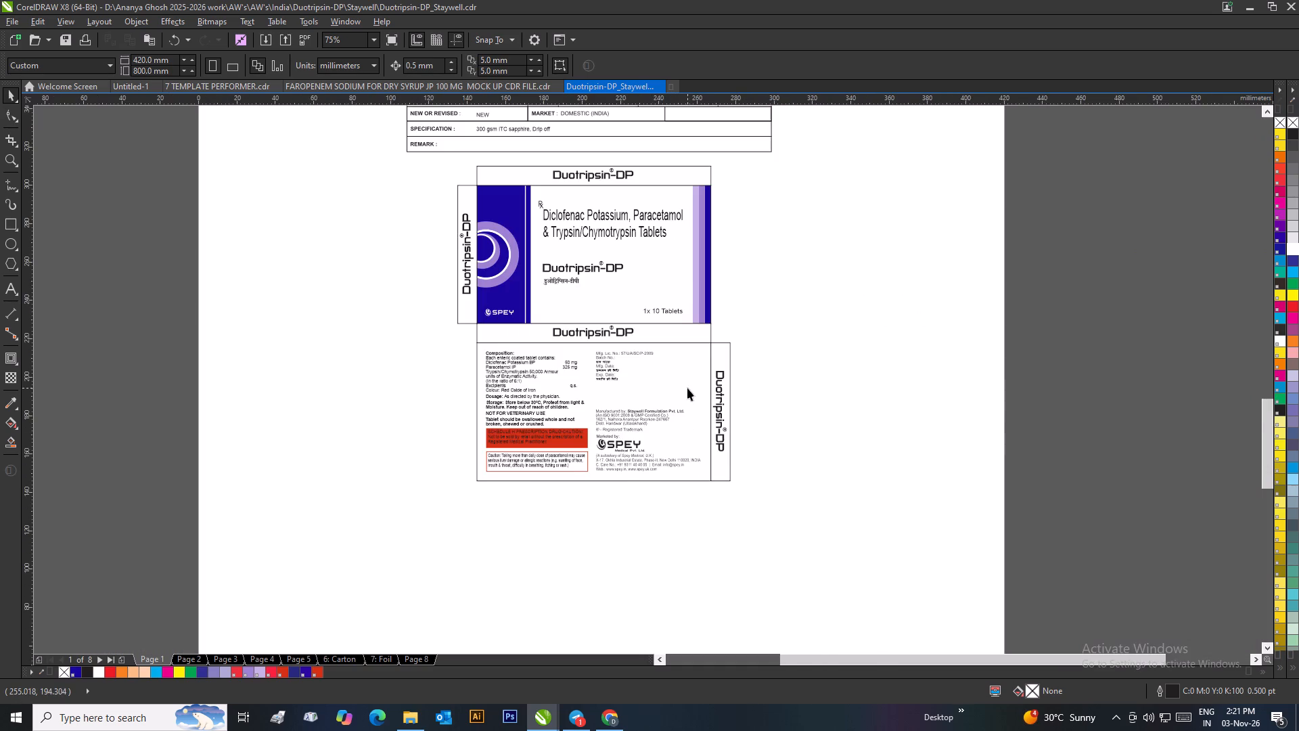
scroll(687, 388, up, 1)
drag(759, 277, 689, 572)
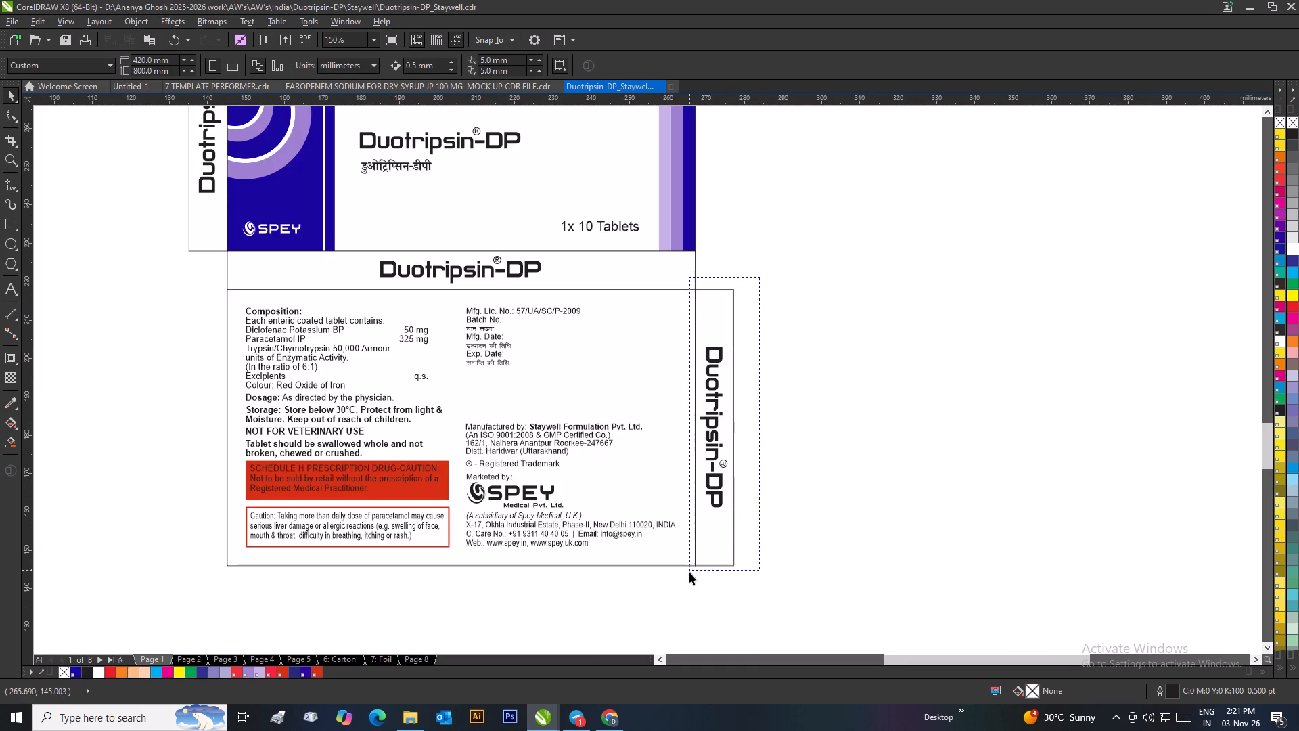
drag(689, 572, 687, 585)
click(794, 567)
scroll(700, 525, down, 1)
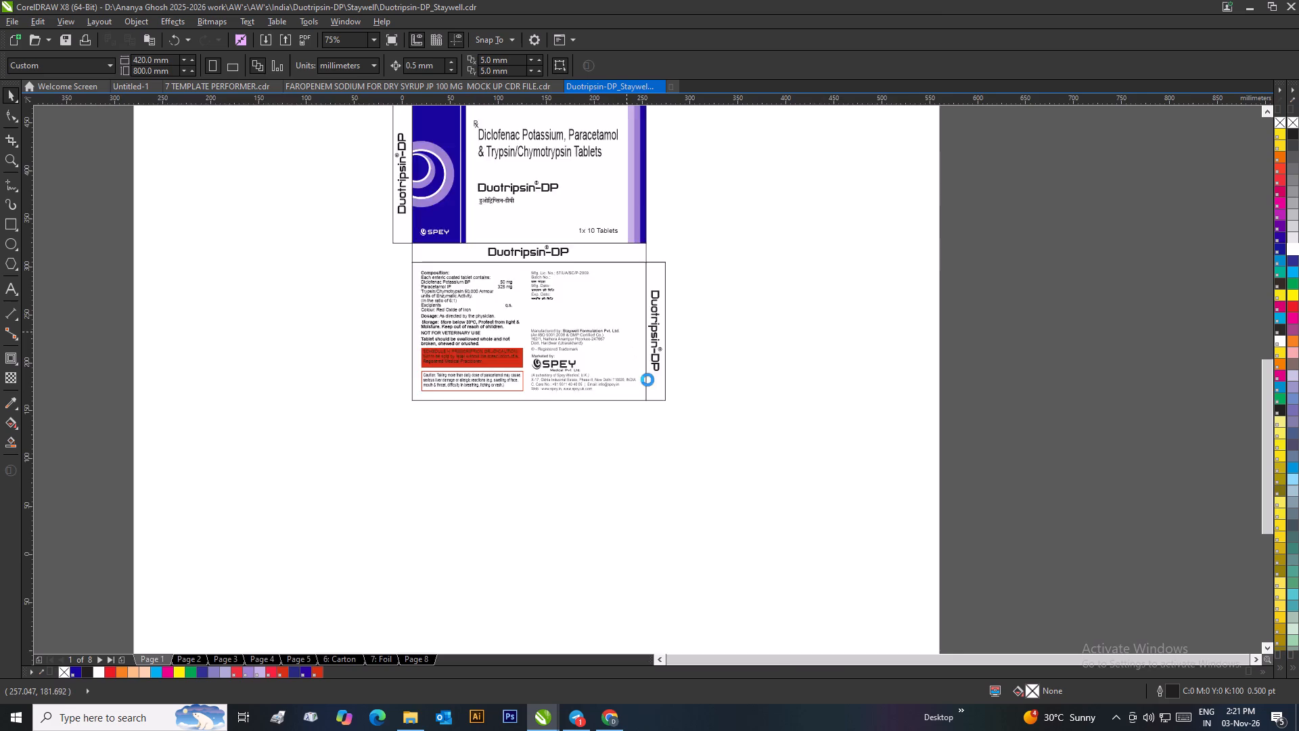
scroll(626, 332, down, 1)
Examine the front panel of the 1 x 10 Tablets carton and its overall layout beneath the specification table.
scroll(633, 324, up, 2)
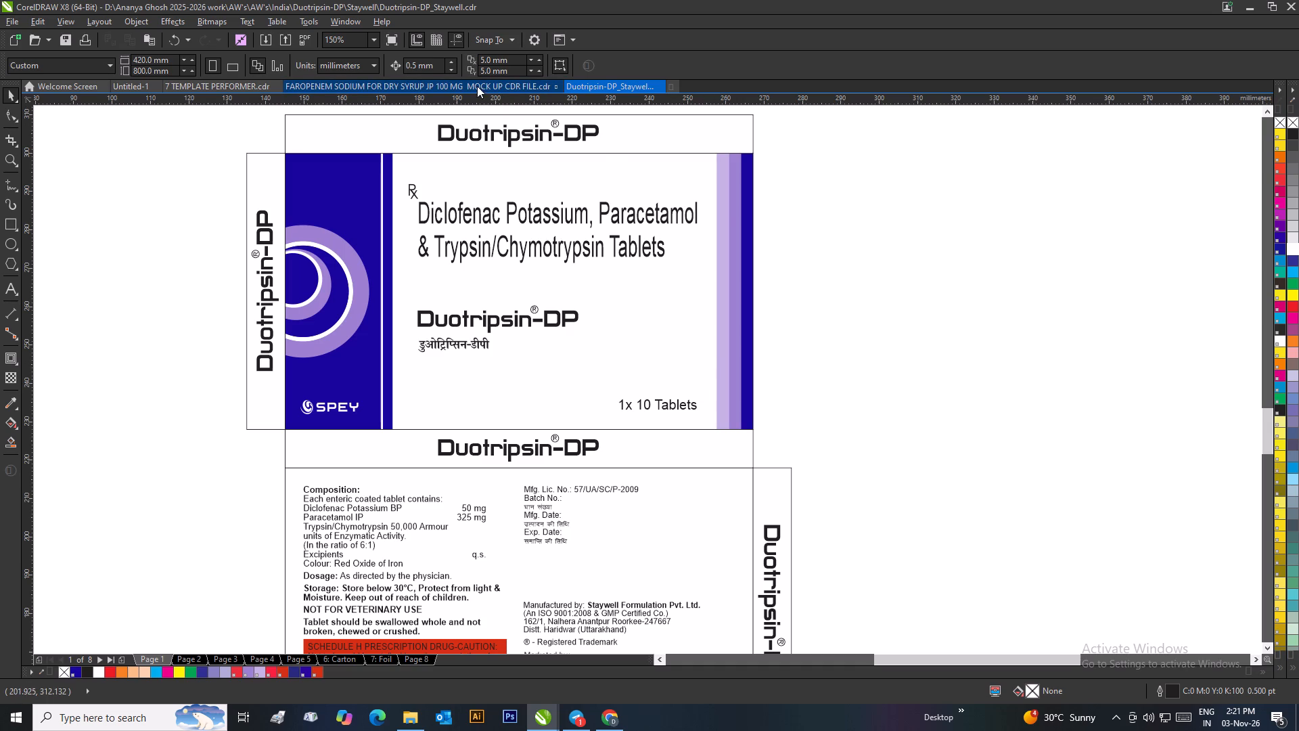
click(924, 334)
scroll(648, 319, down, 2)
scroll(655, 387, up, 1)
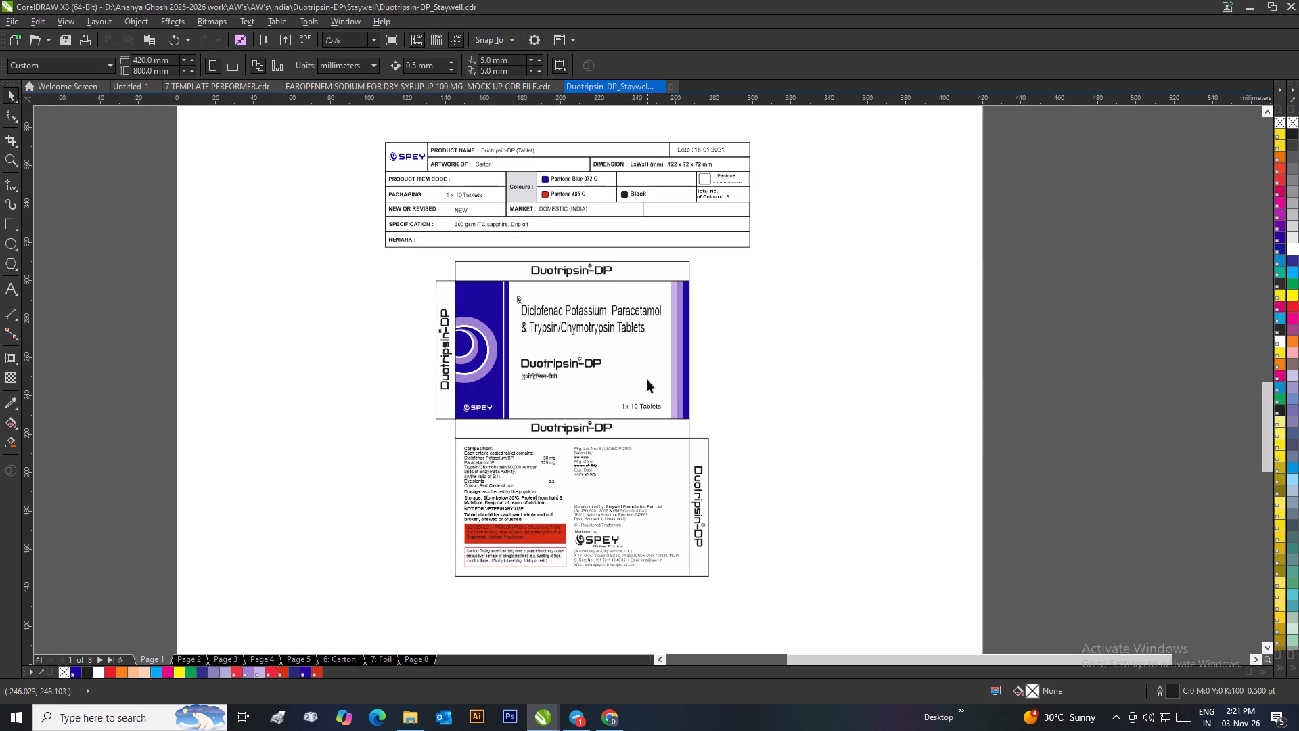
click(999, 374)
click(105, 288)
scroll(553, 329, up, 1)
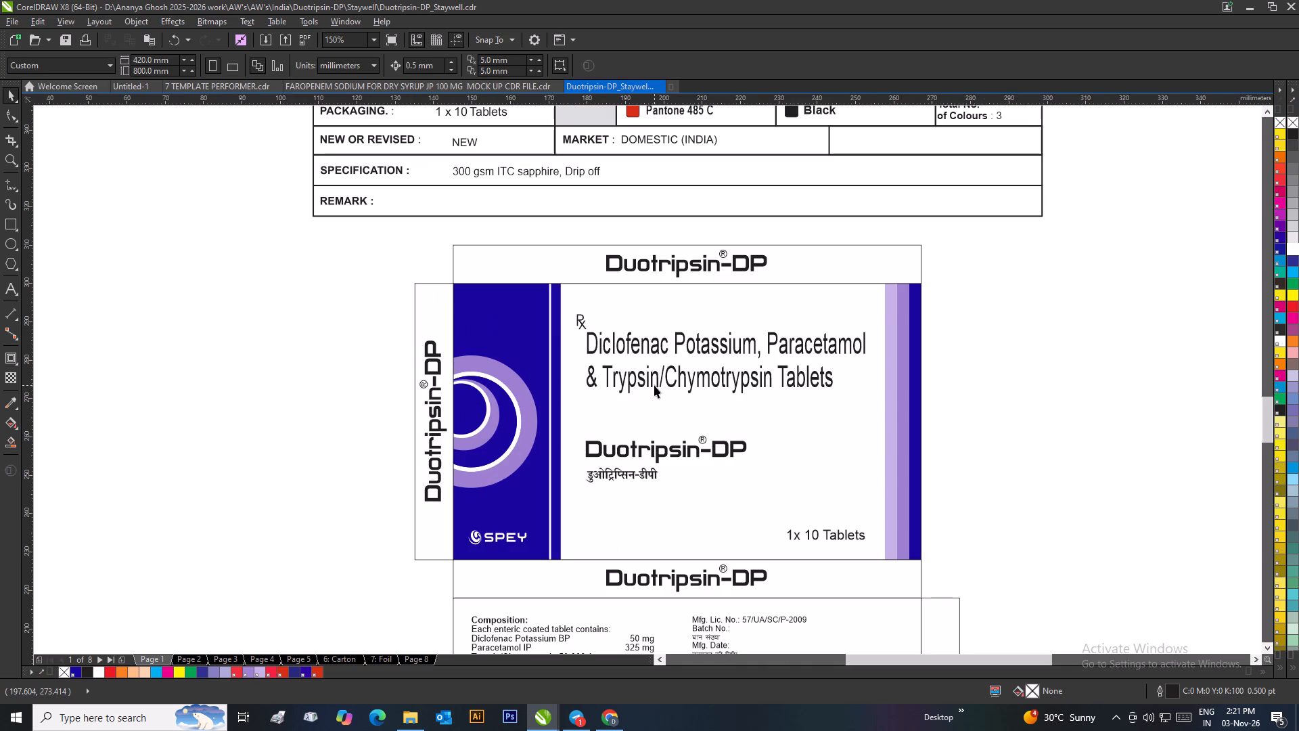
scroll(654, 385, down, 2)
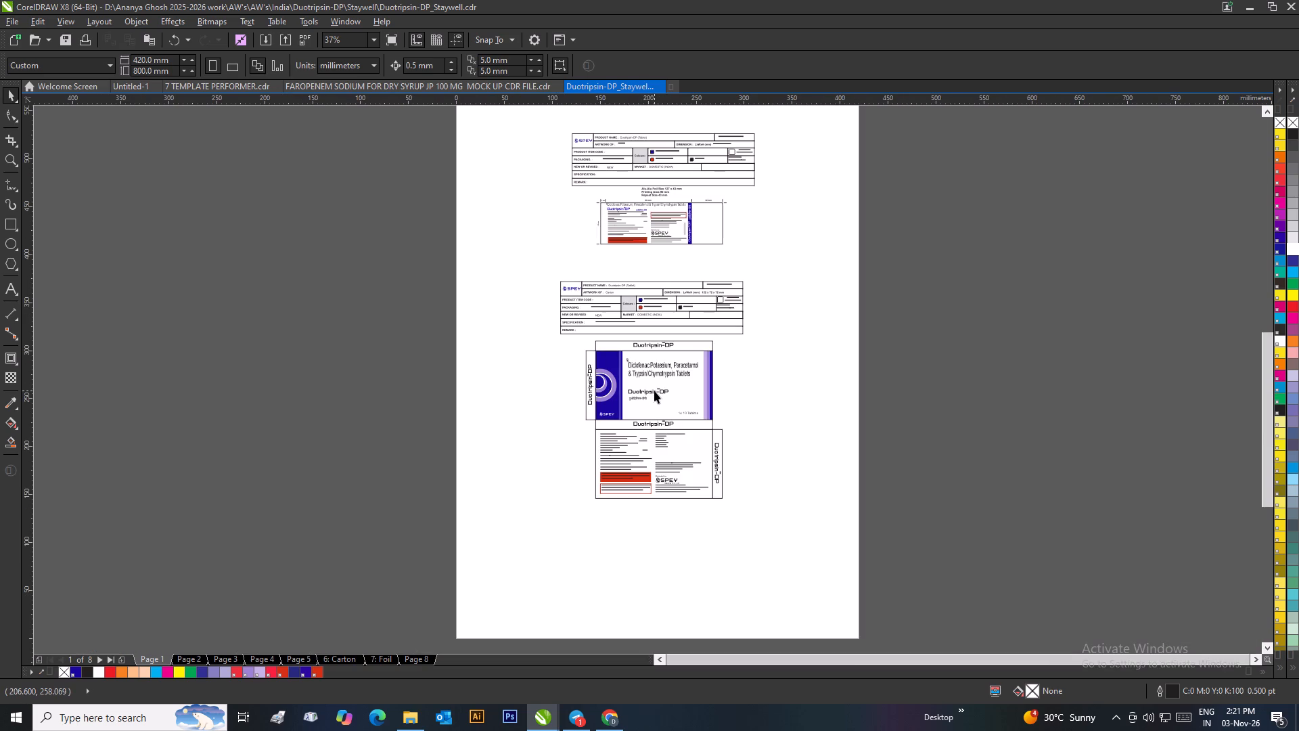
click(928, 445)
scroll(720, 393, up, 2)
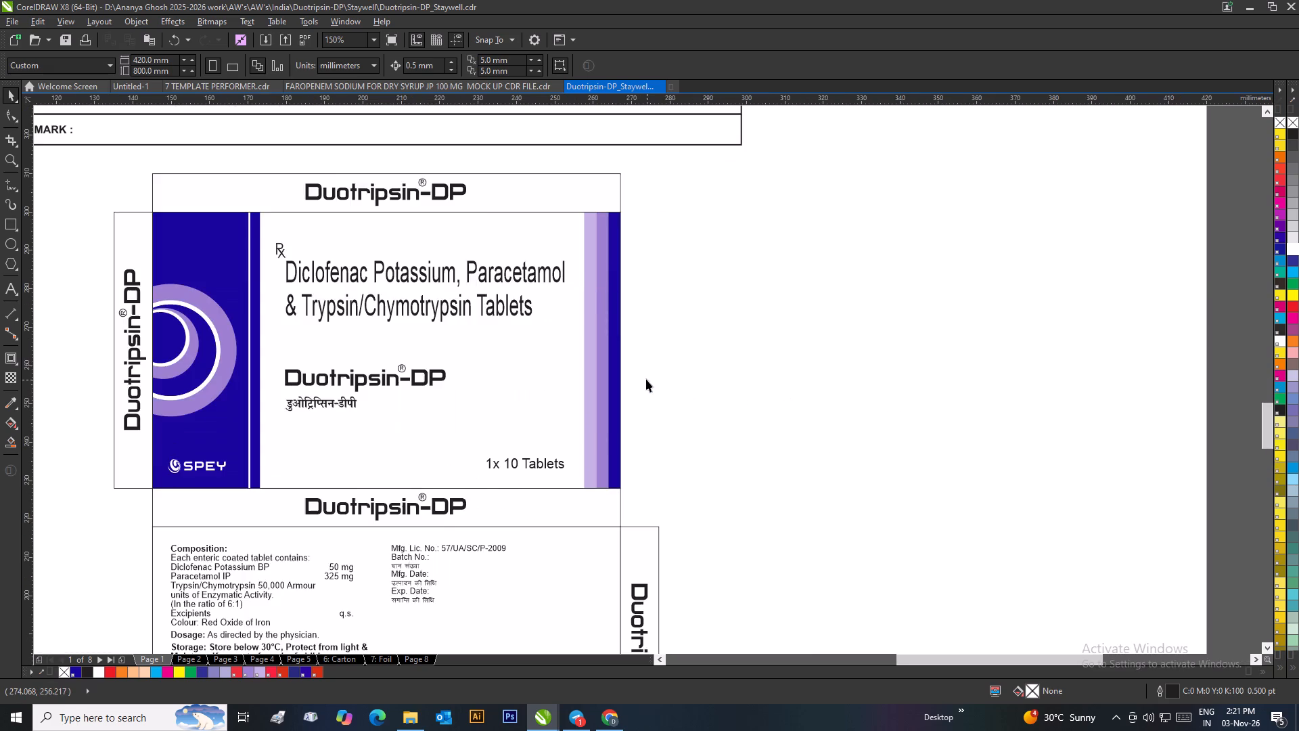
scroll(646, 379, down, 1)
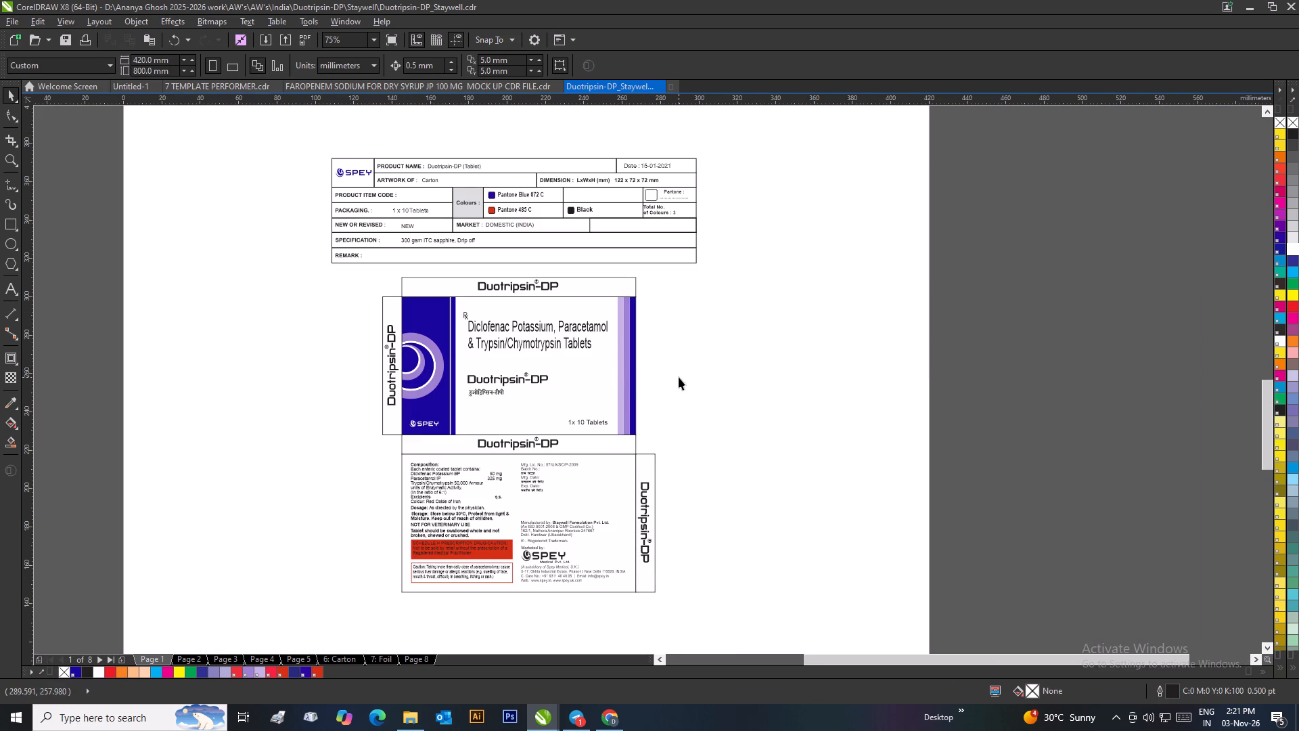
Check the extent of the carton's front panel by selecting its artwork as a whole, leaving nothing selected.
click(696, 340)
drag(656, 294, 463, 418)
drag(463, 418, 398, 436)
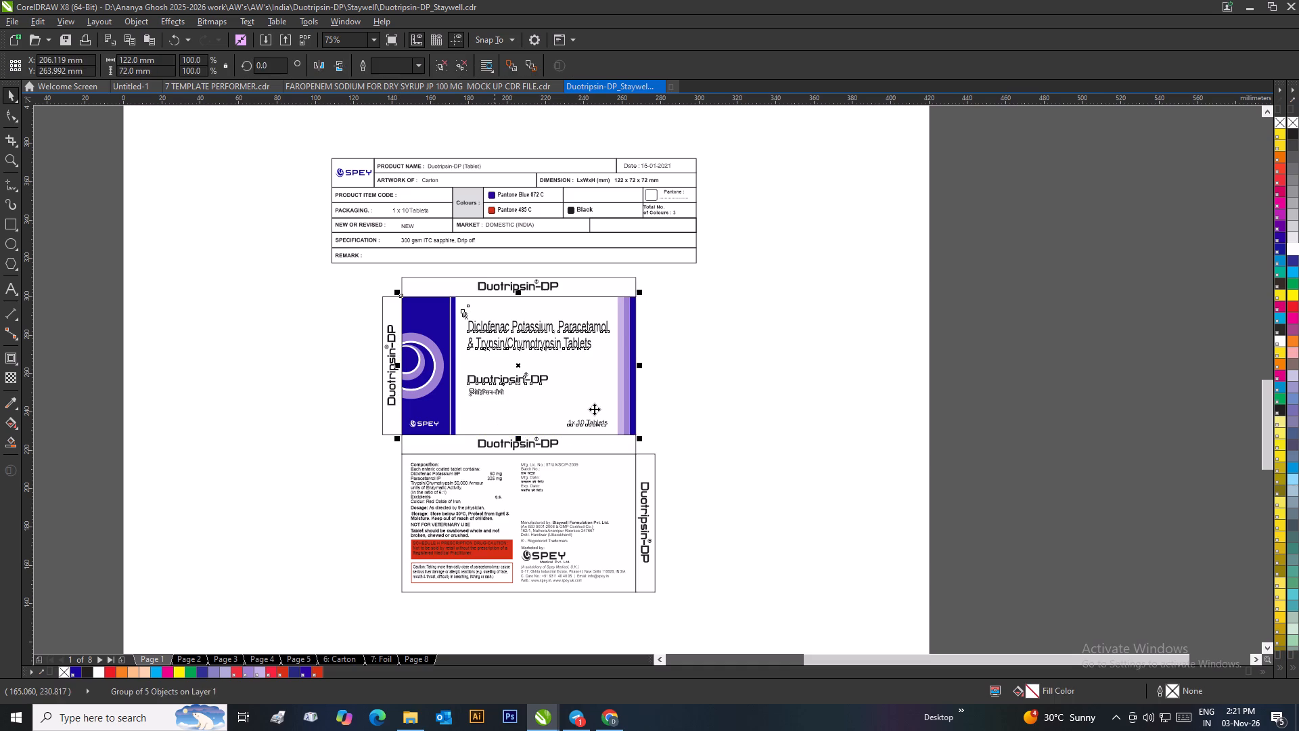
click(818, 378)
drag(645, 294, 400, 437)
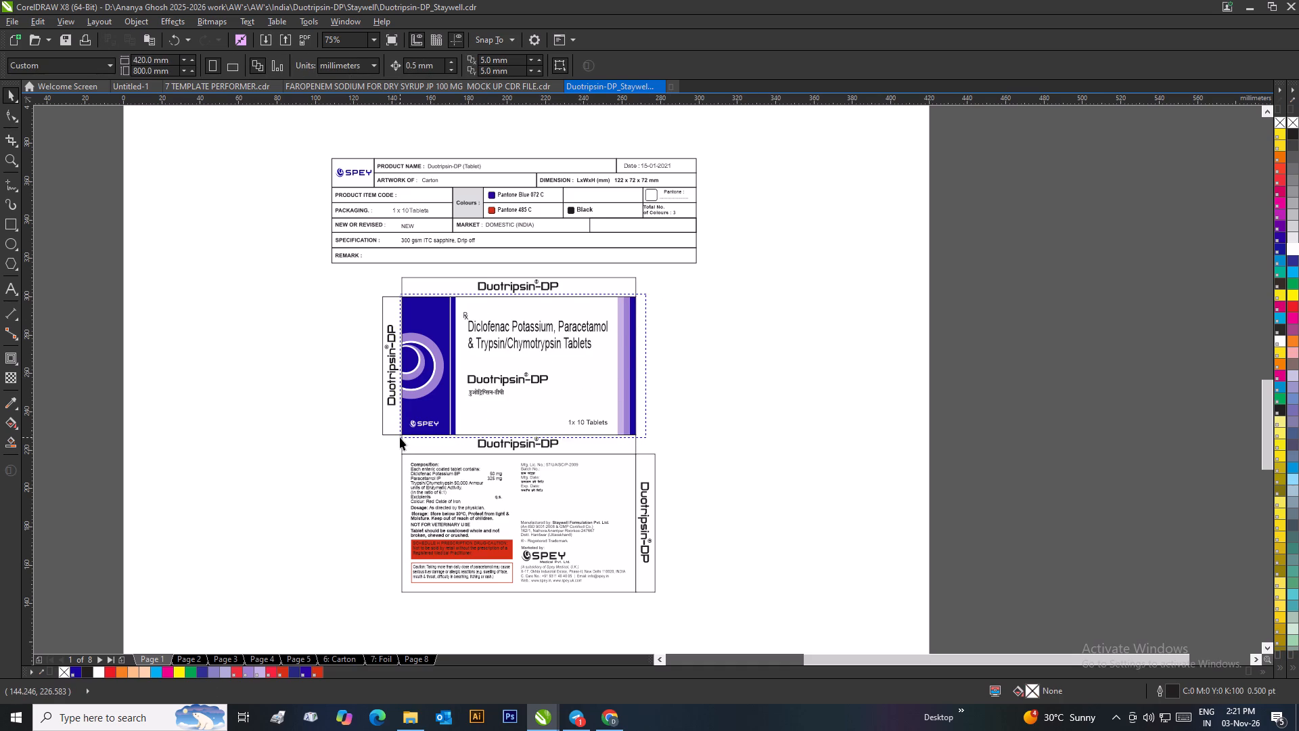
drag(400, 437, 399, 437)
click(1082, 361)
drag(645, 296, 419, 404)
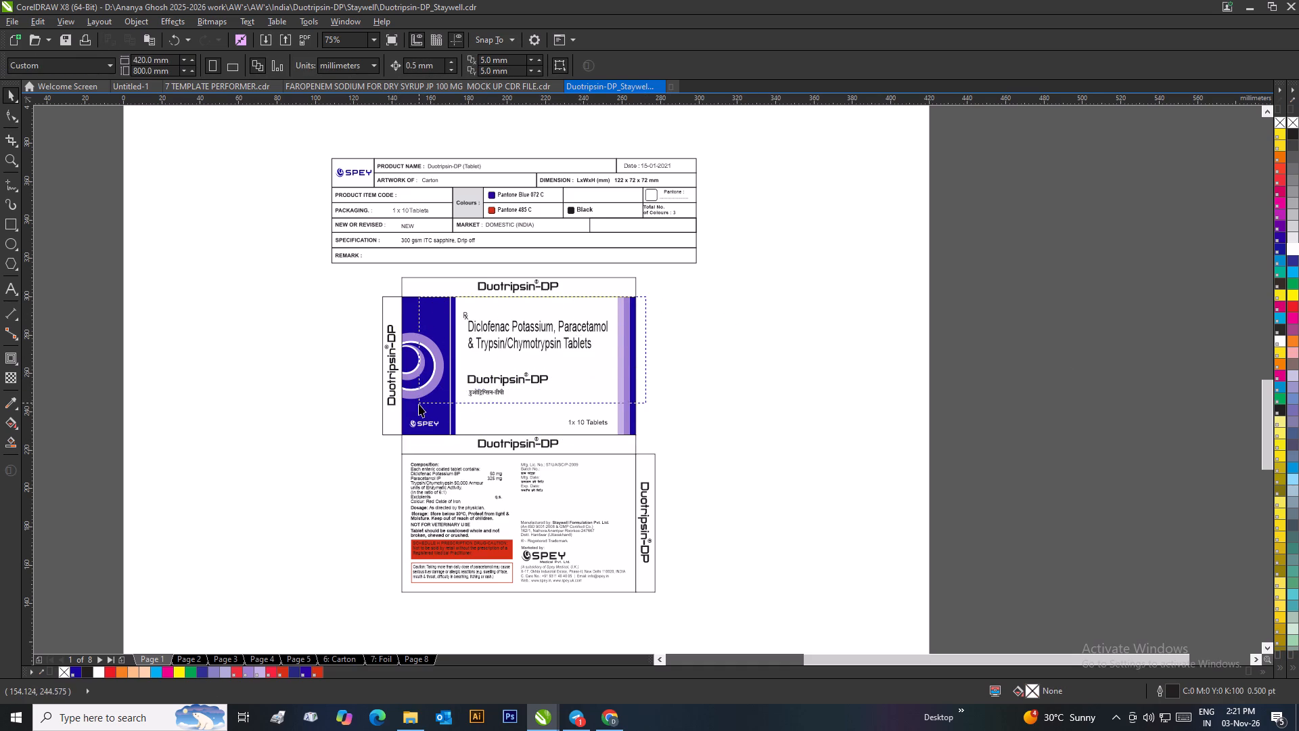
drag(419, 404, 396, 439)
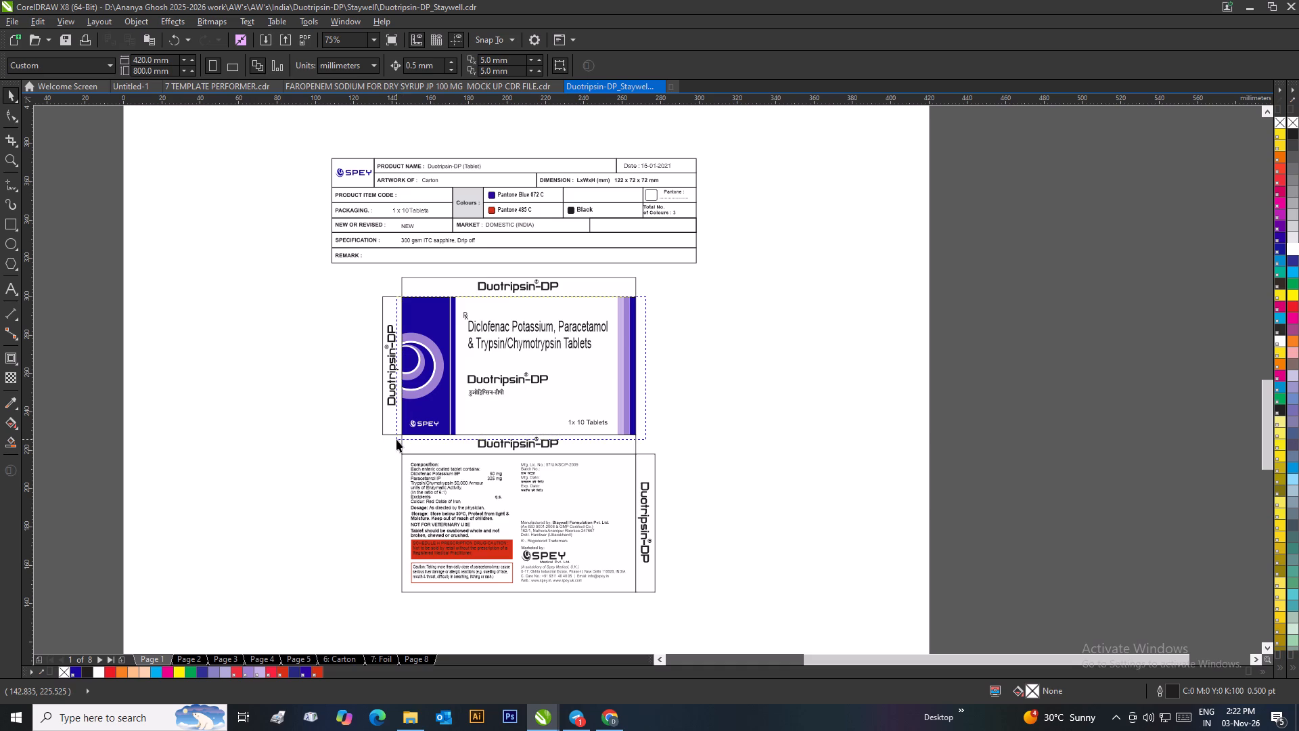
drag(396, 439, 398, 435)
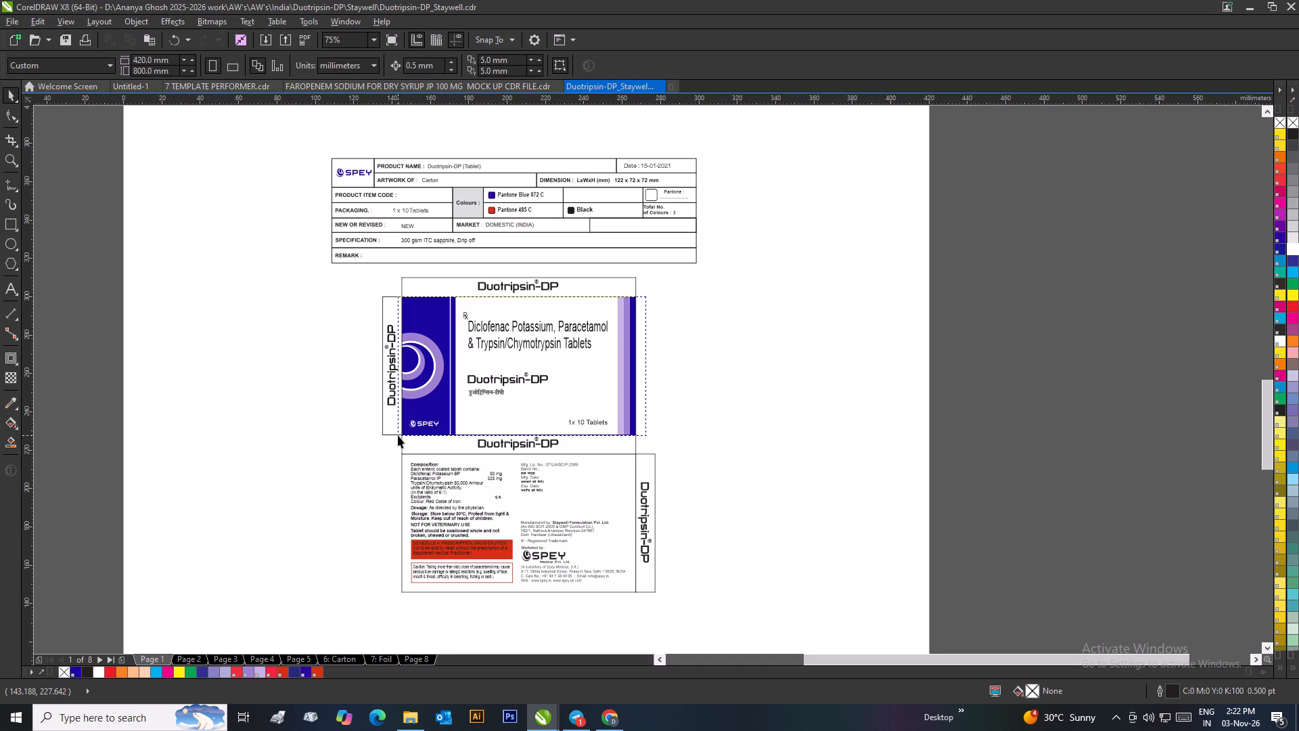
drag(398, 435, 399, 435)
click(997, 346)
drag(641, 293, 415, 436)
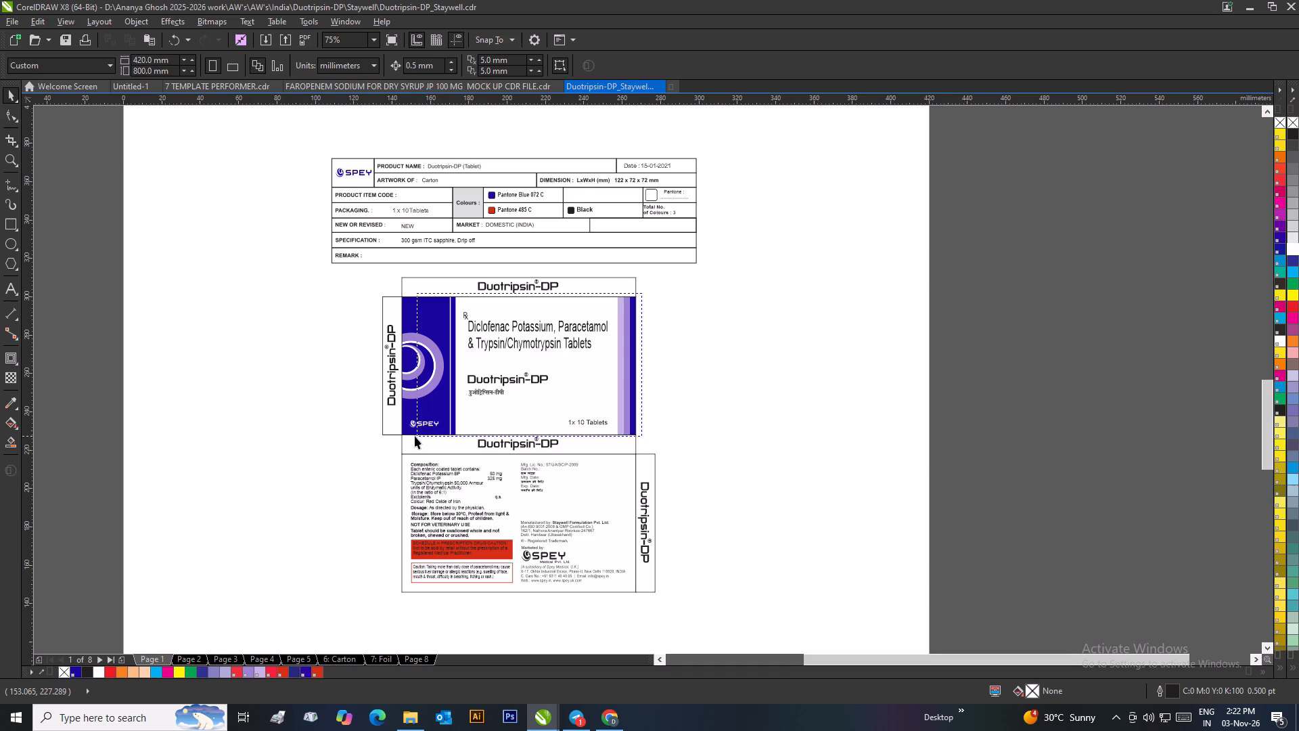
drag(415, 436, 401, 435)
click(670, 382)
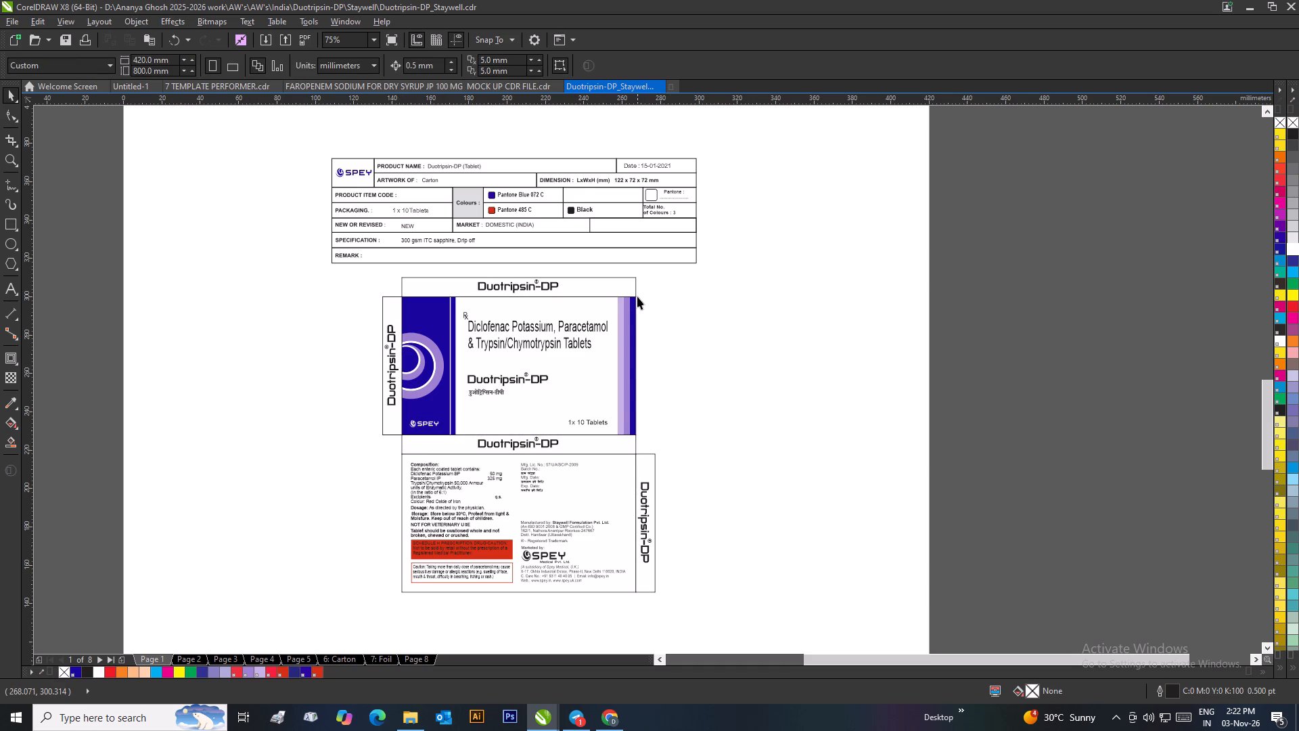
drag(638, 295, 402, 422)
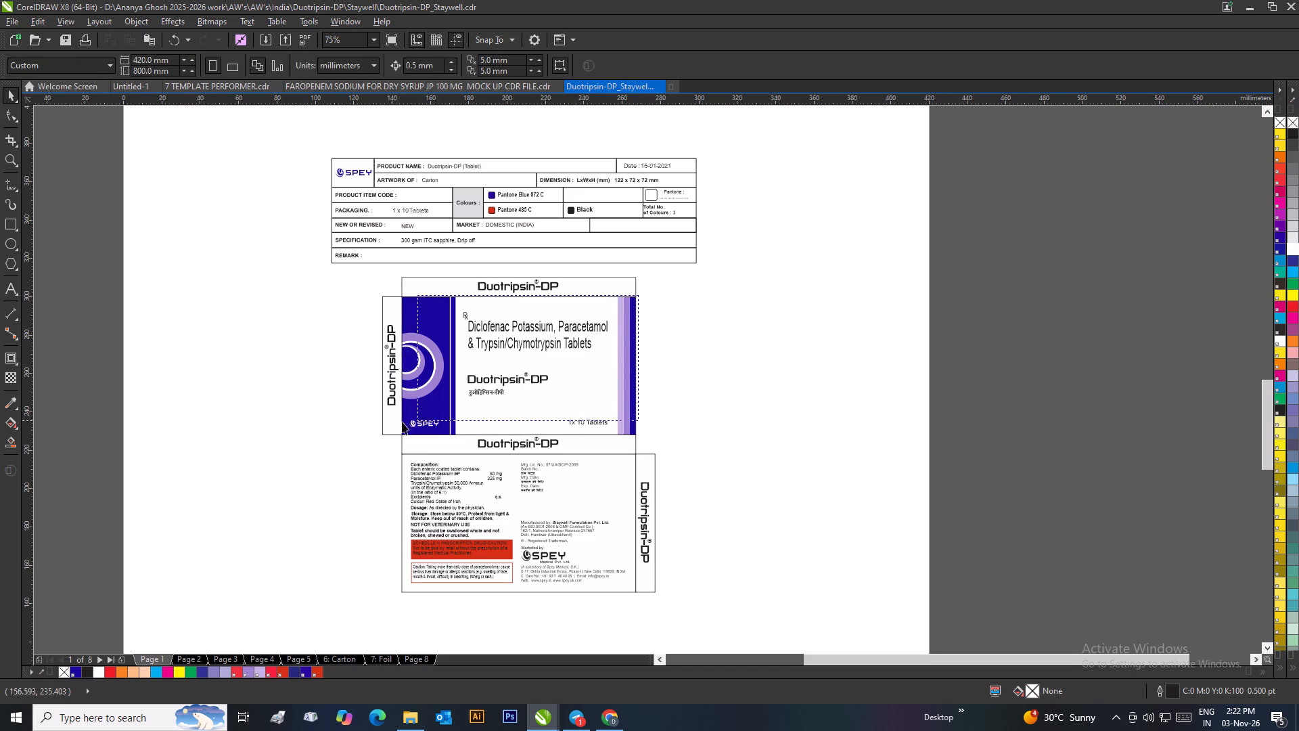
drag(402, 422, 402, 435)
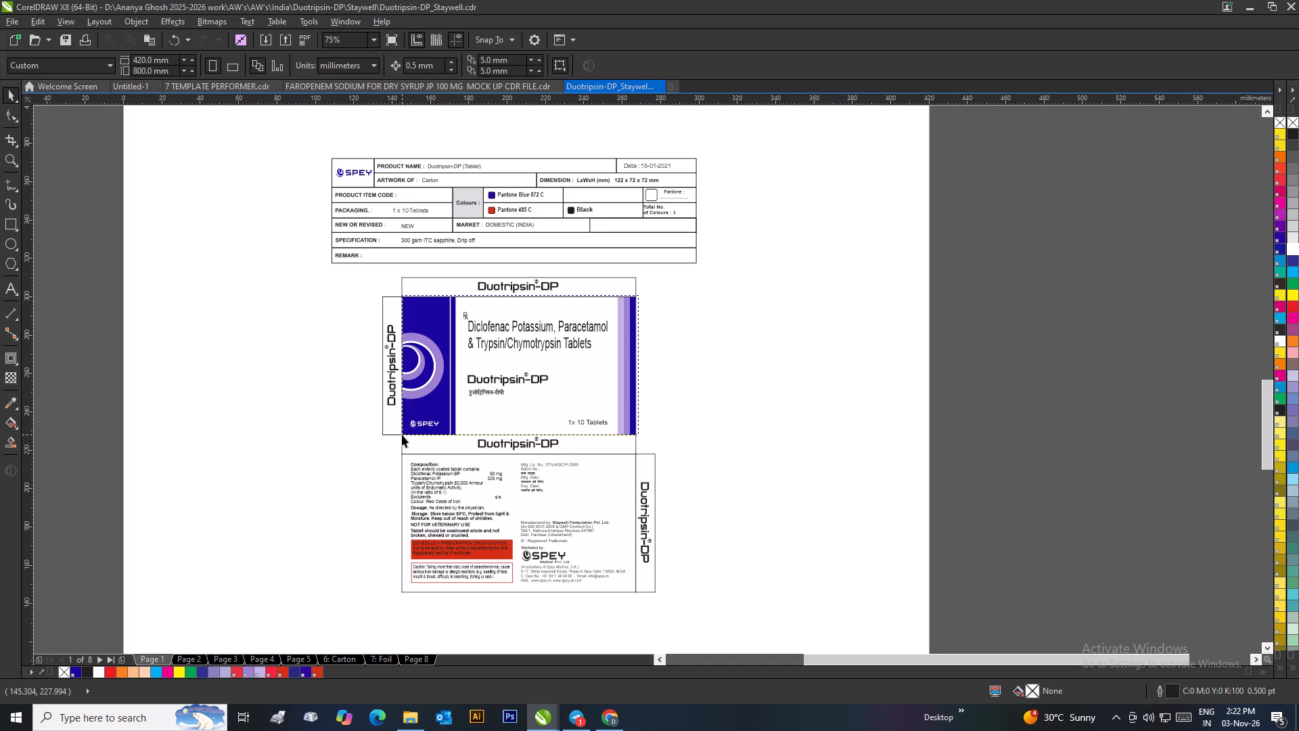
drag(402, 435, 401, 435)
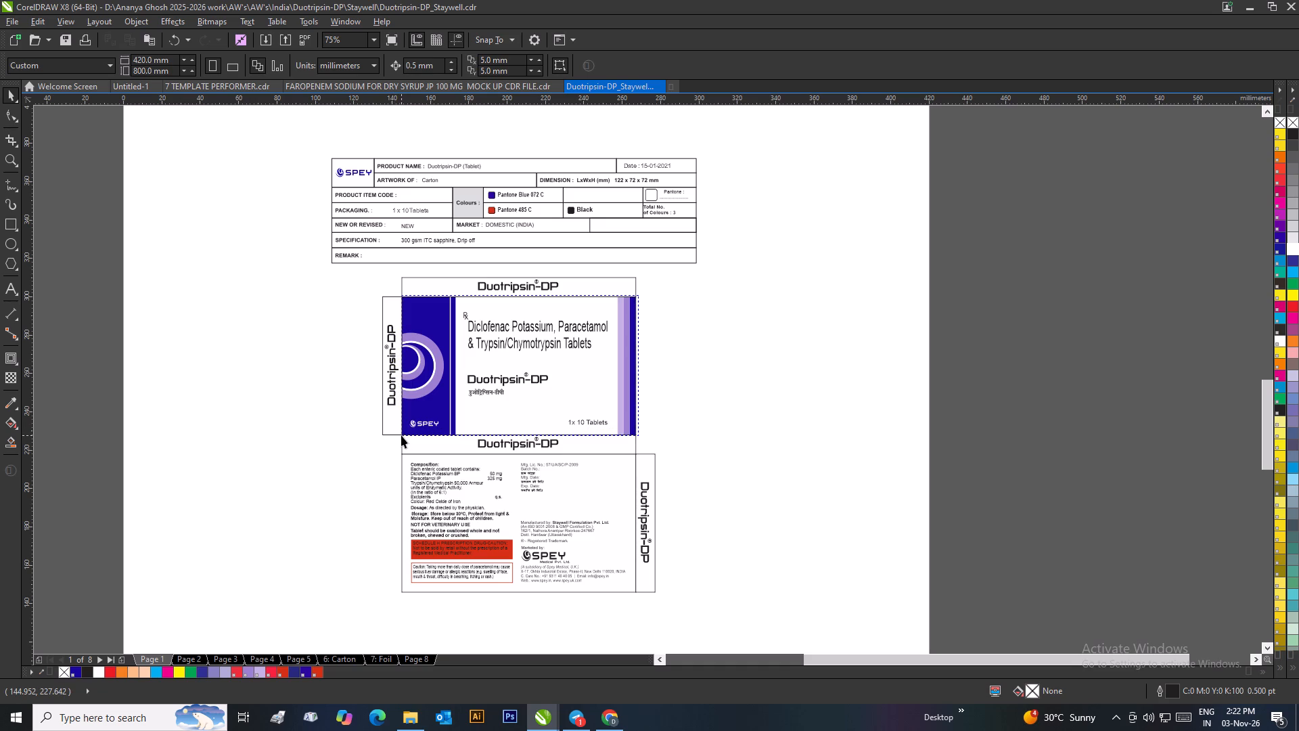
drag(401, 435, 404, 436)
click(959, 384)
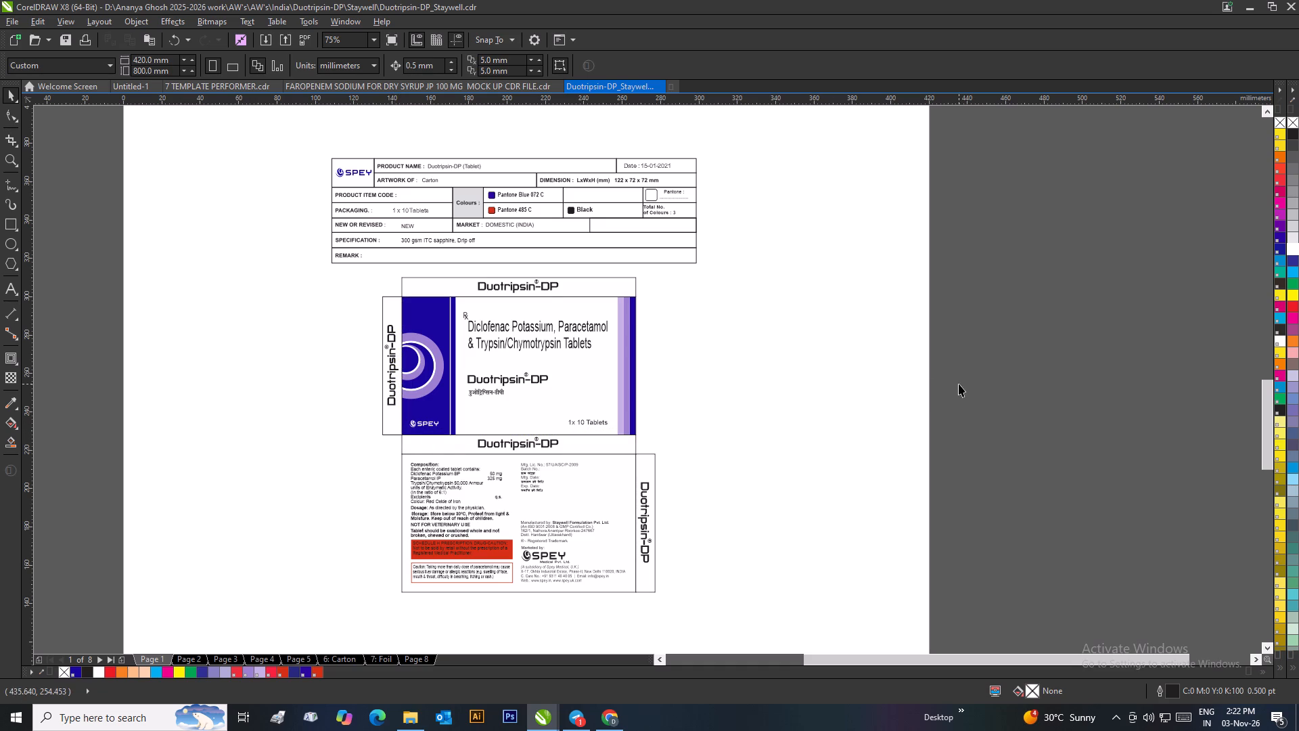
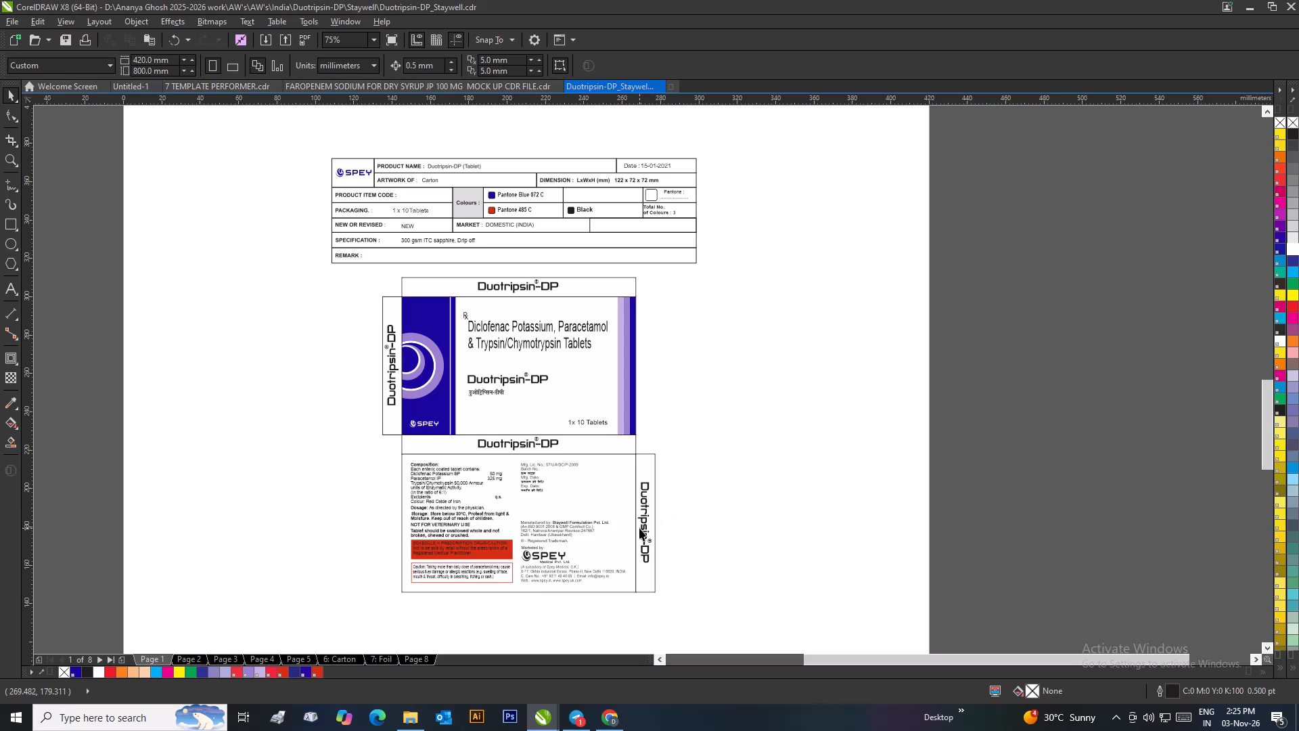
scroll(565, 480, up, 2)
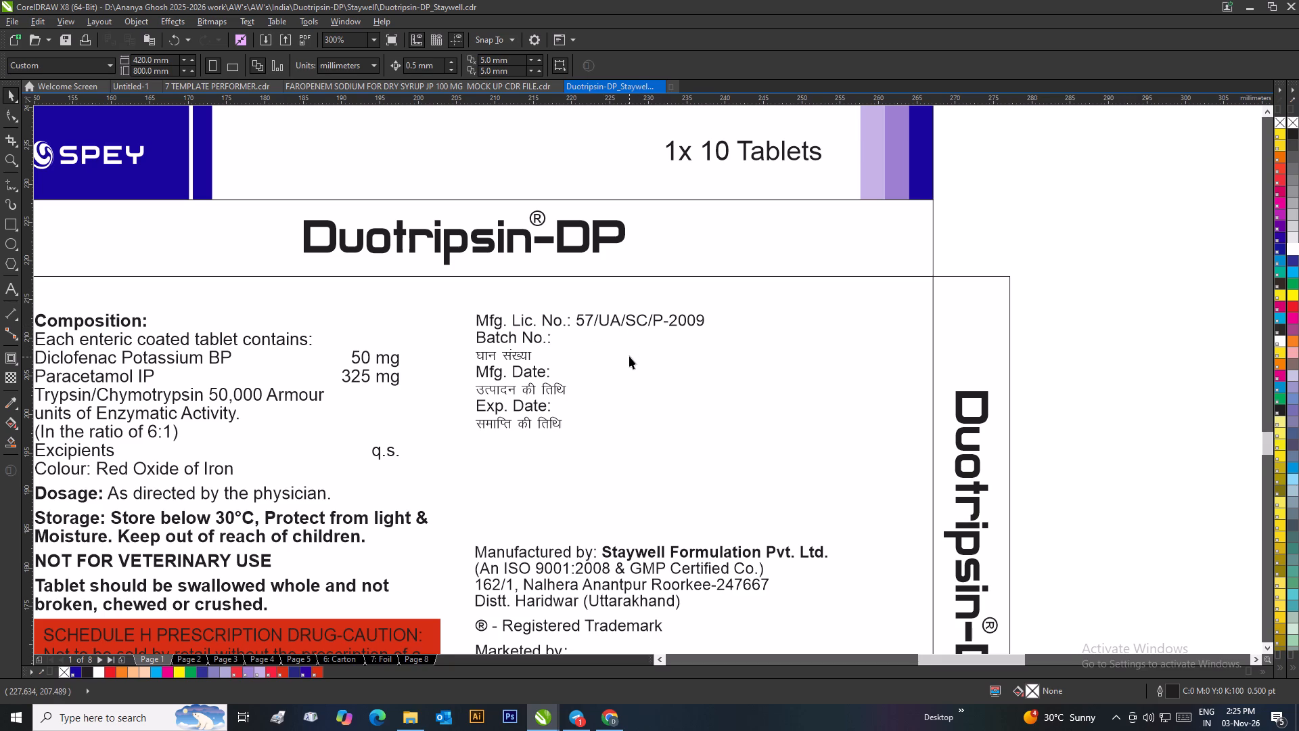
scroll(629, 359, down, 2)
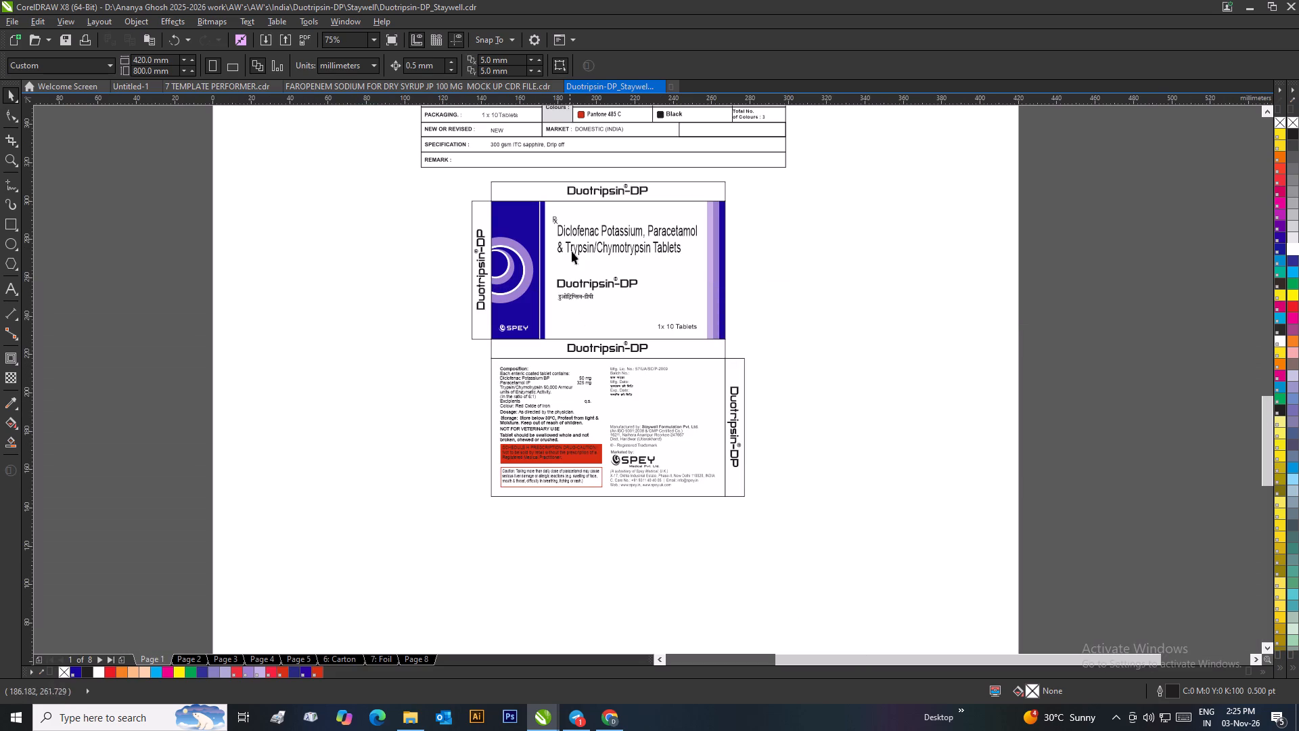
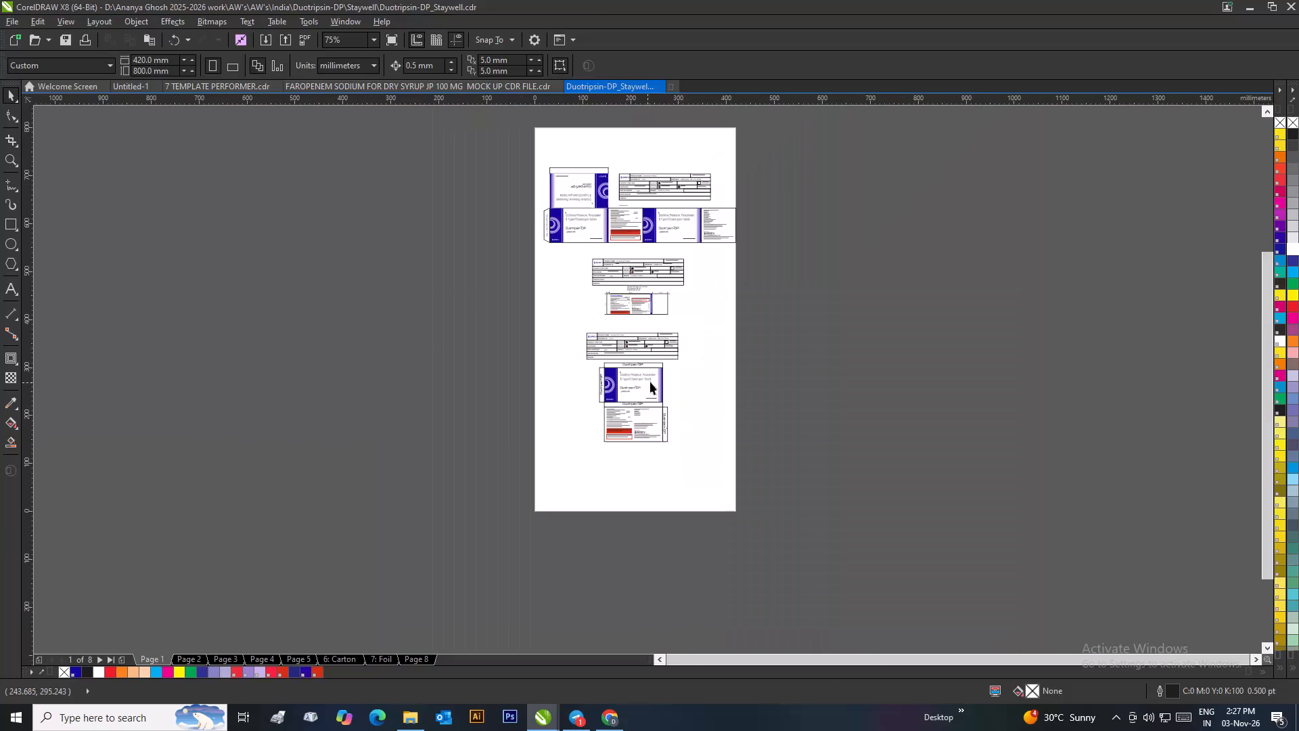
Examine the Staywell carton's licence, manufacturer and marketing details on the batch panel.
scroll(670, 196, up, 2)
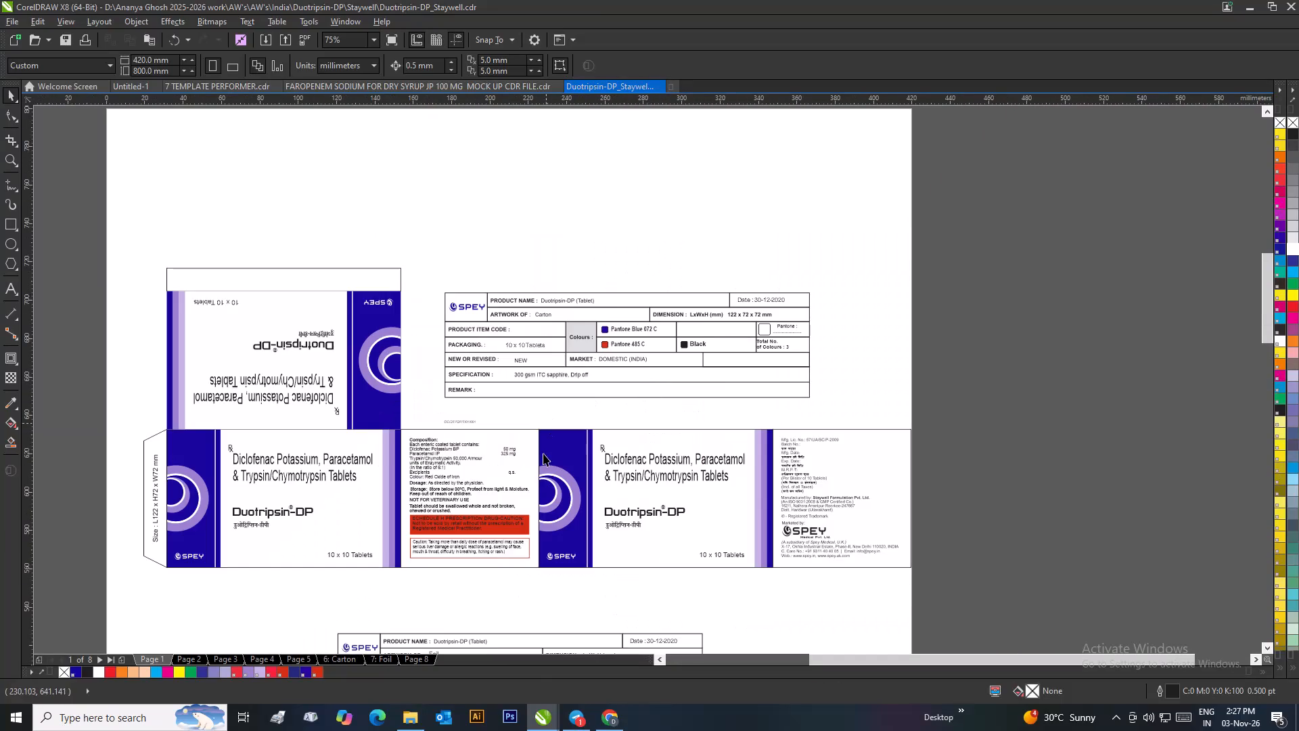
scroll(878, 508, up, 1)
scroll(514, 283, up, 1)
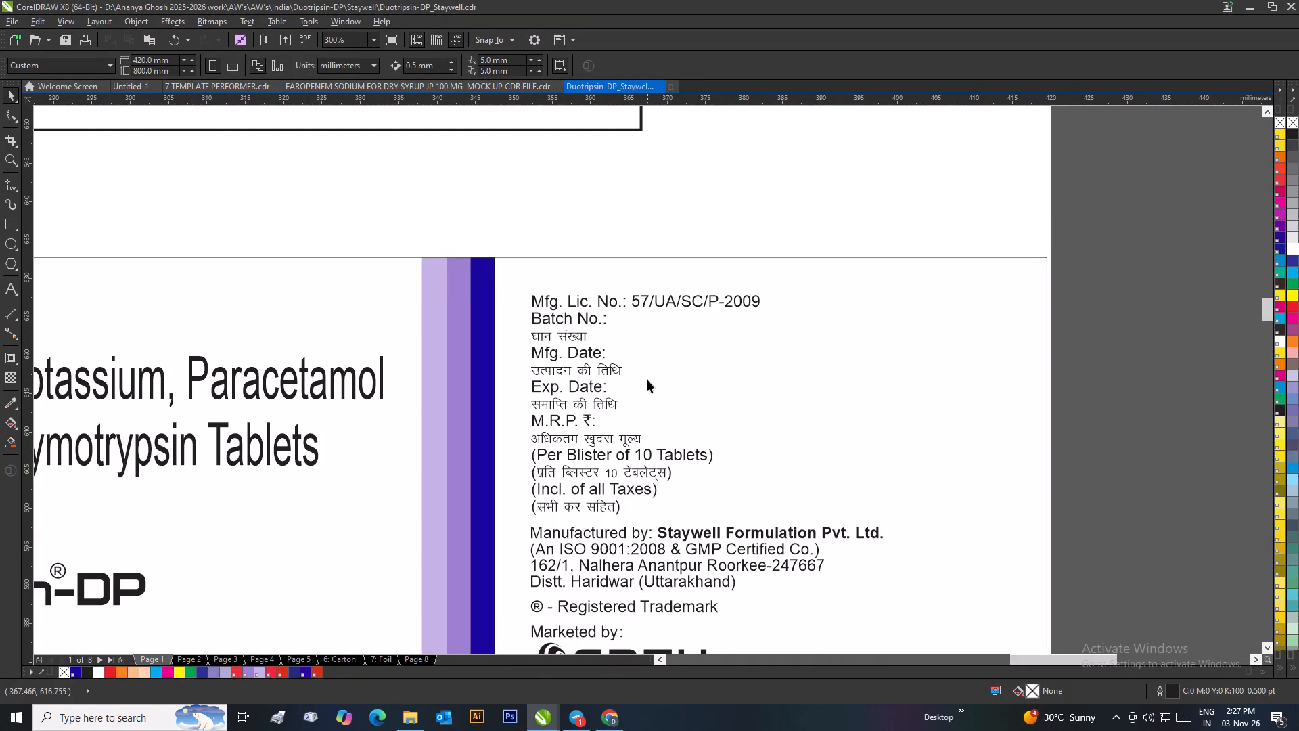
scroll(641, 365, down, 2)
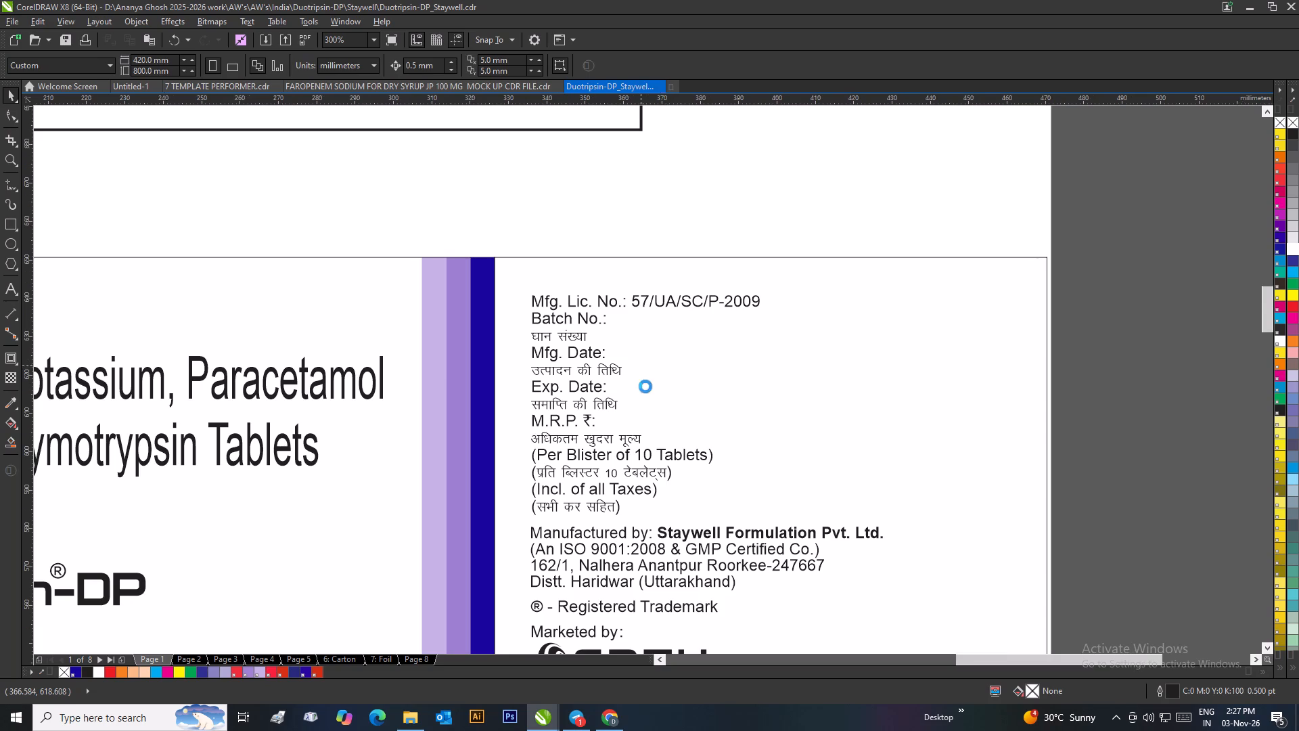
scroll(645, 386, down, 1)
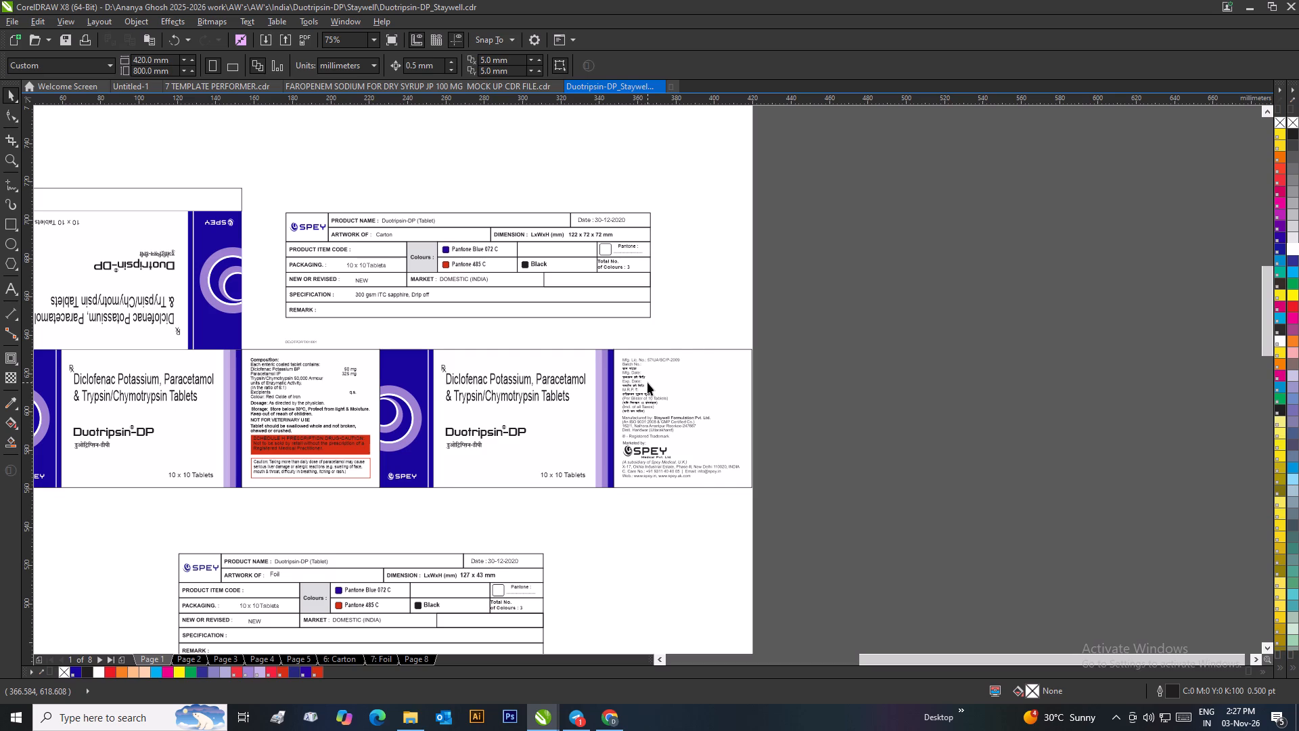
scroll(662, 450, up, 2)
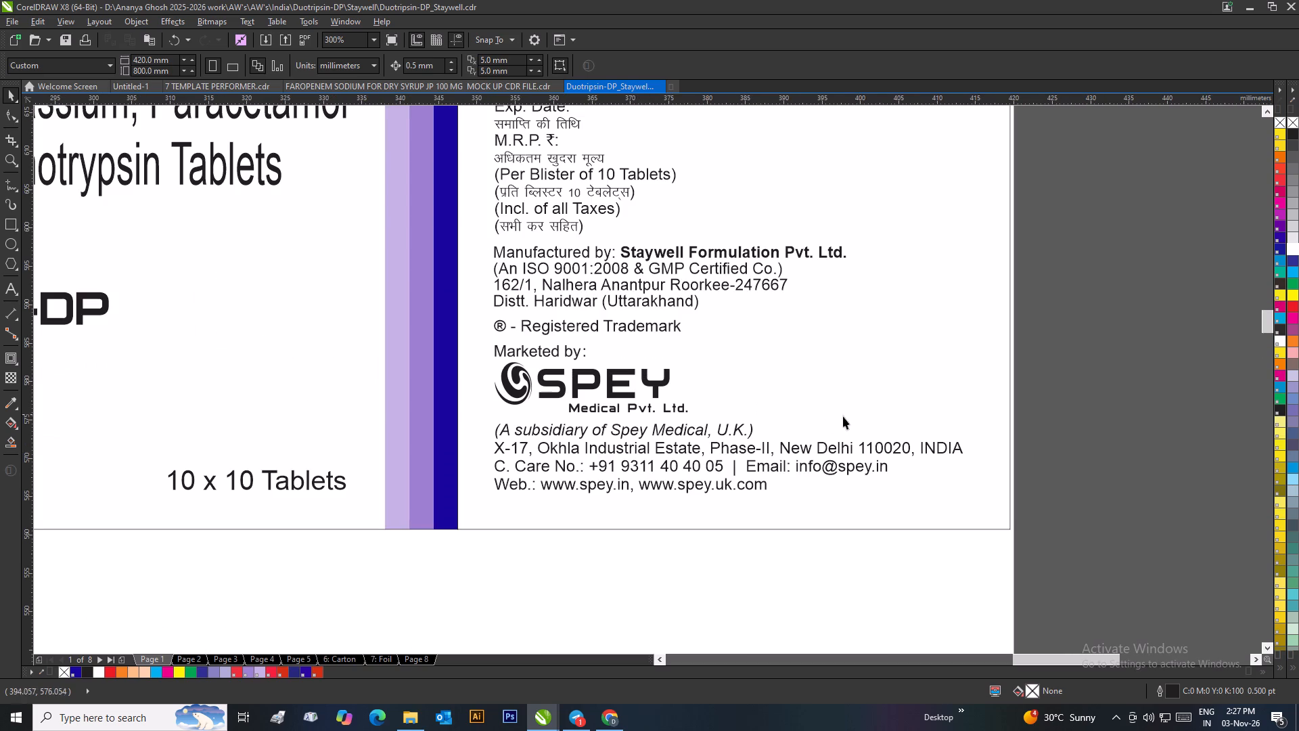
scroll(835, 474, down, 3)
scroll(647, 380, up, 1)
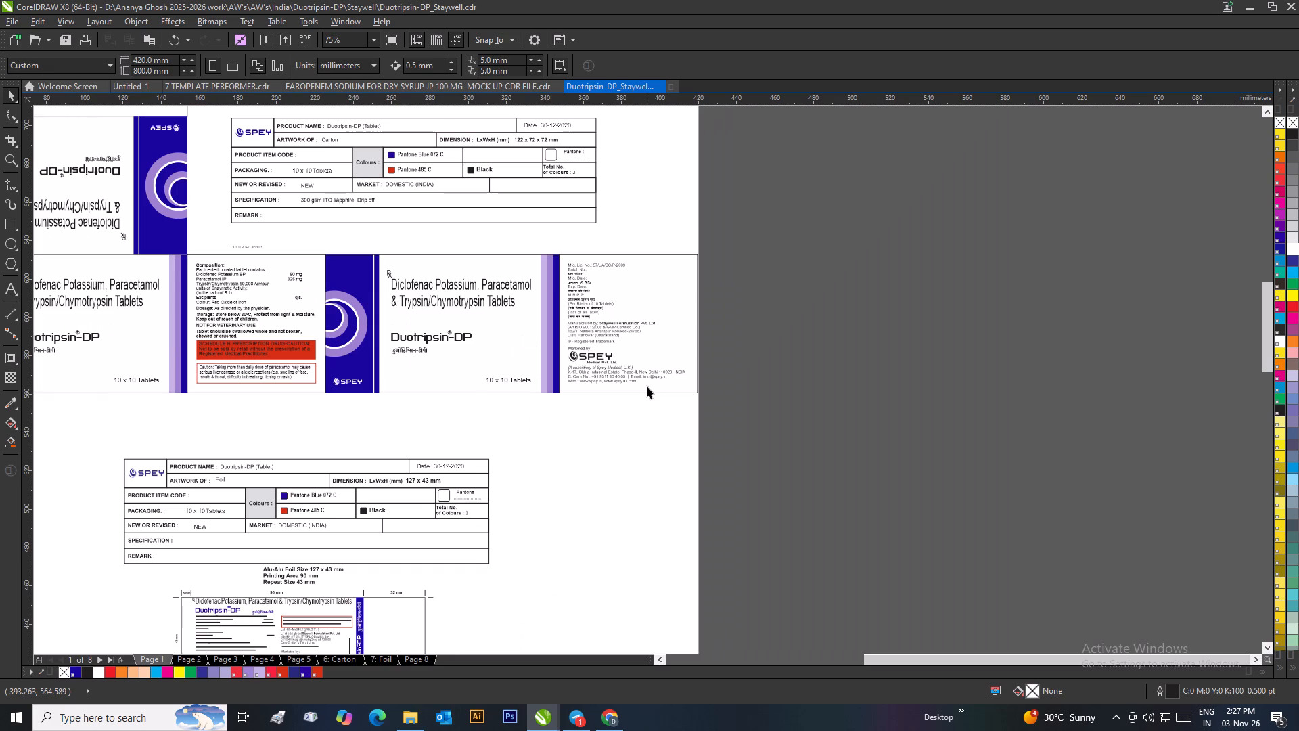
scroll(647, 386, up, 2)
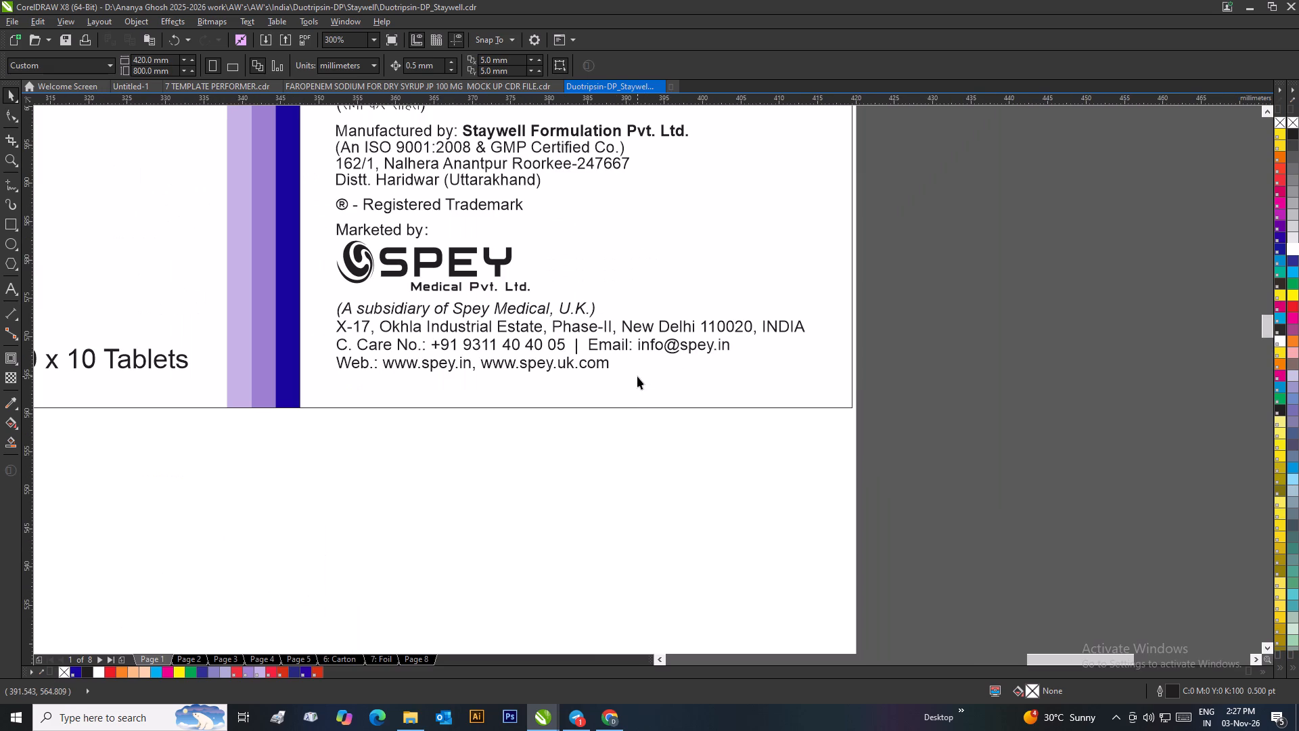
scroll(561, 412, down, 3)
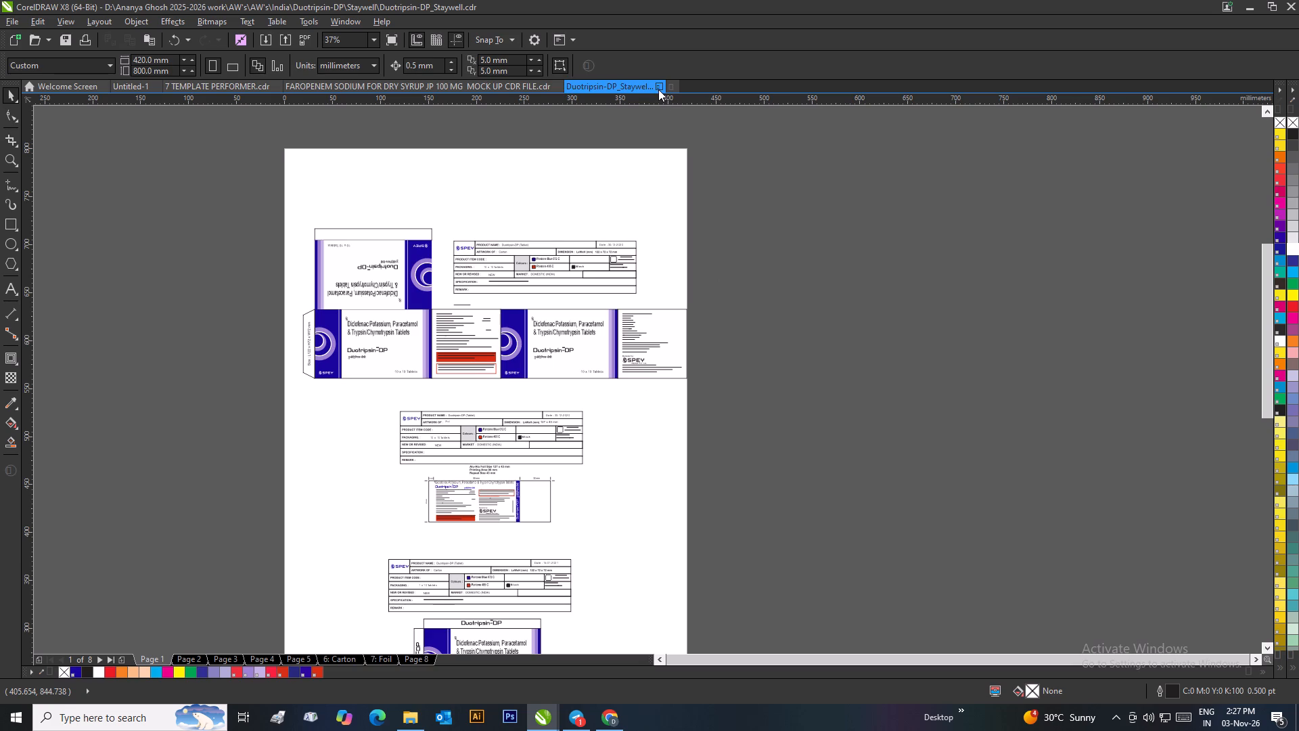
Close the Duotripsin-DP_Staywell drawing without saving its changes.
click(658, 89)
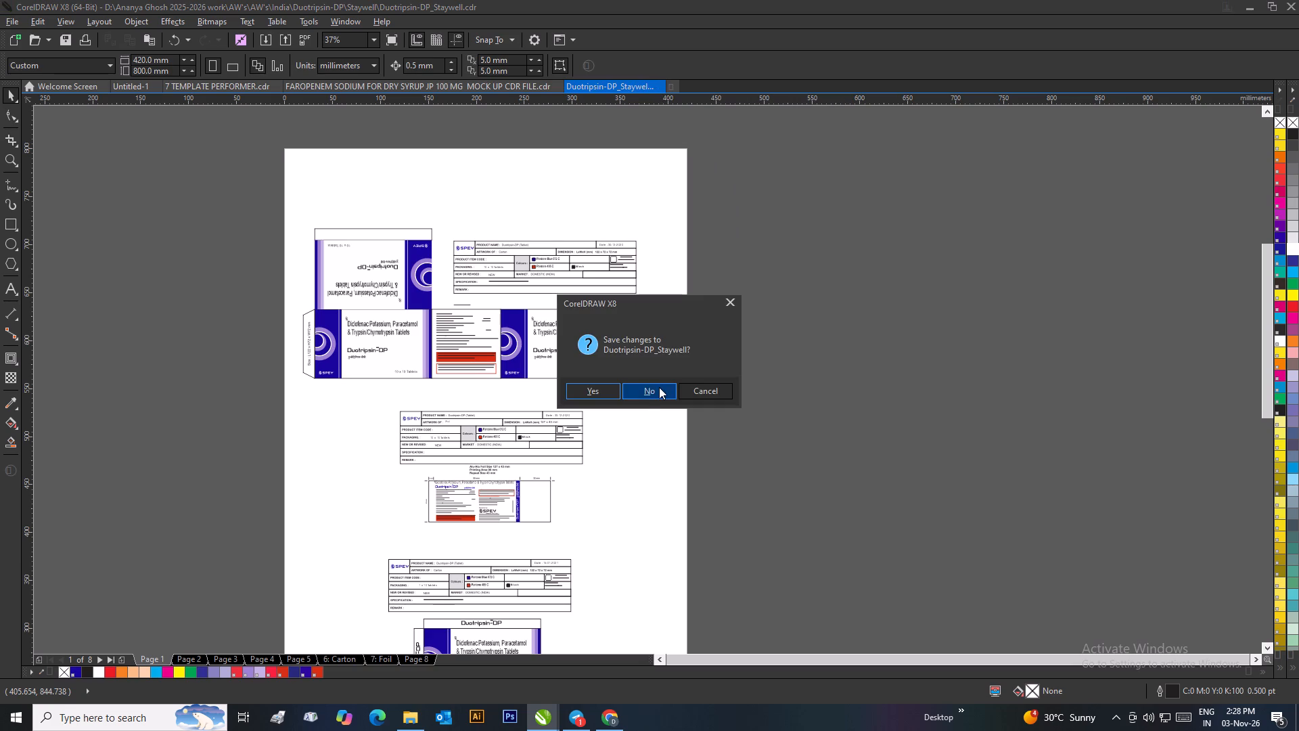
click(659, 389)
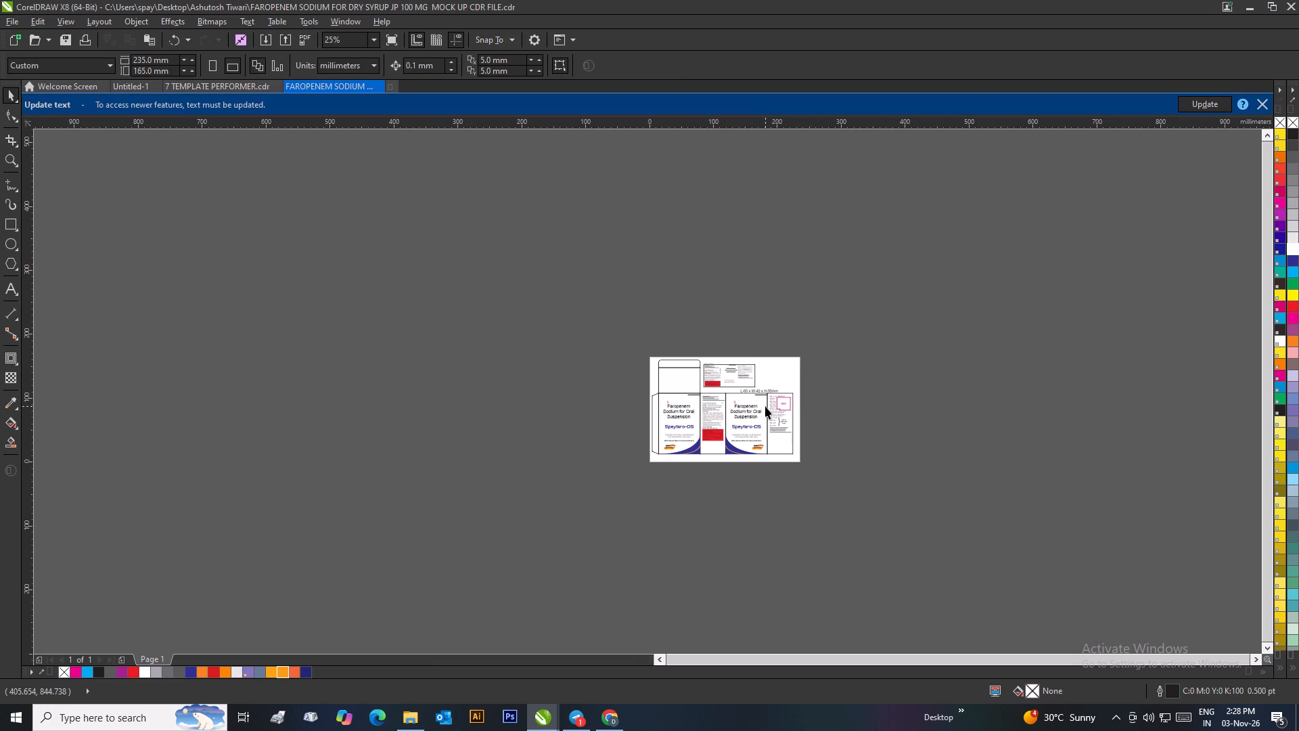
Open the DUOTRIPSIN DP carton + foil LVS drawing from the Duotripsin_Truworth folder in AWs 2026.
key(ctrl+o)
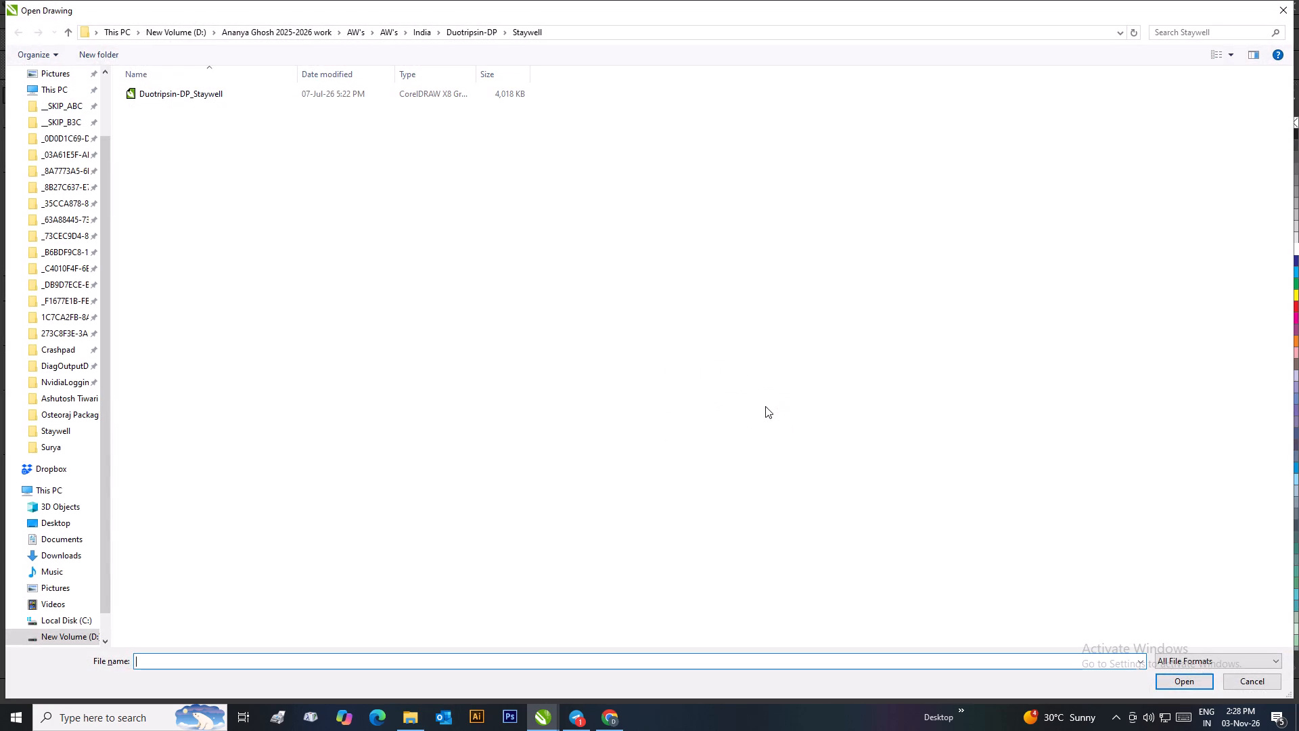
click(70, 30)
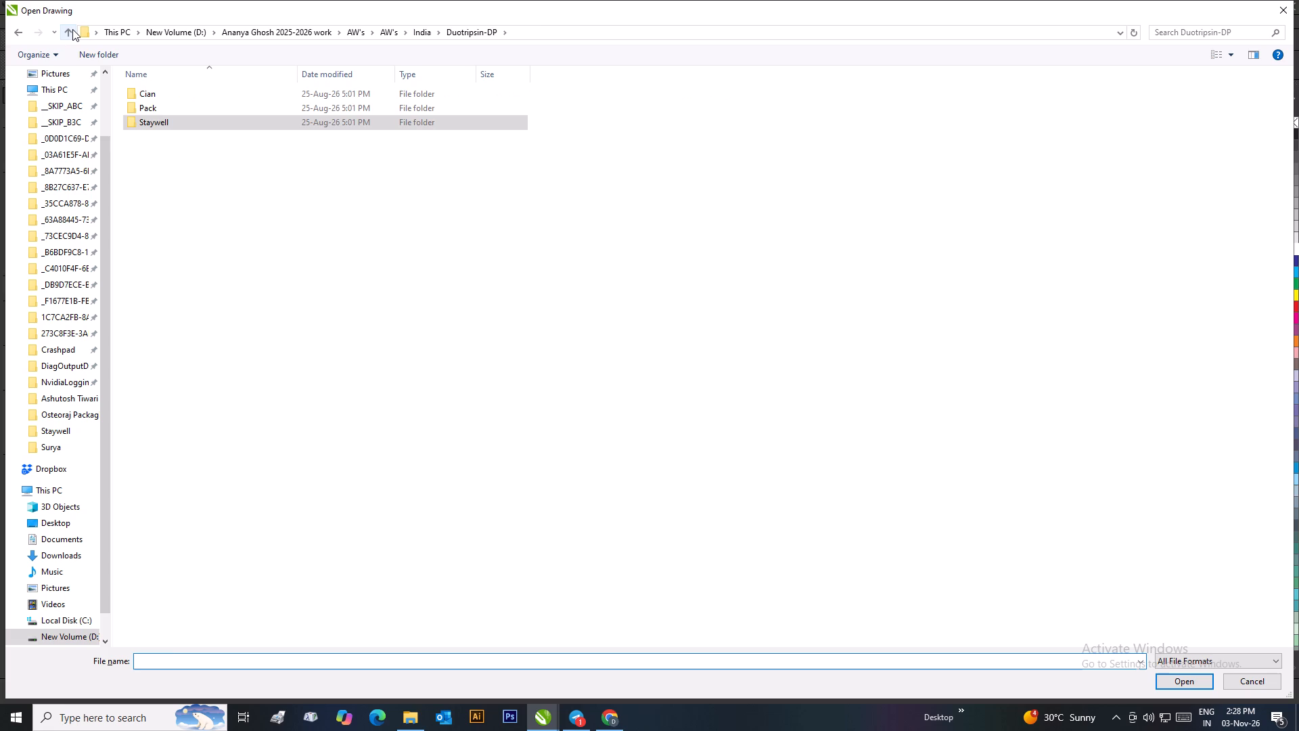
click(72, 29)
click(72, 29)
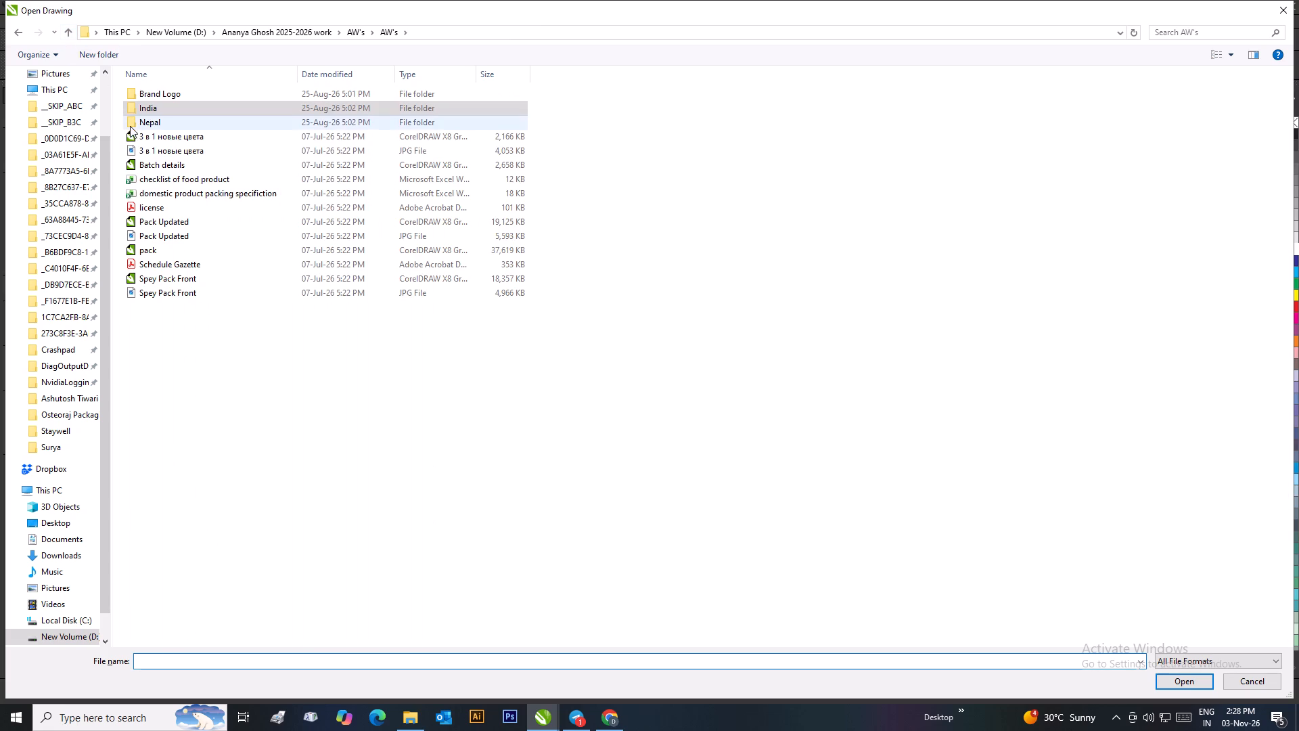
click(72, 34)
click(70, 32)
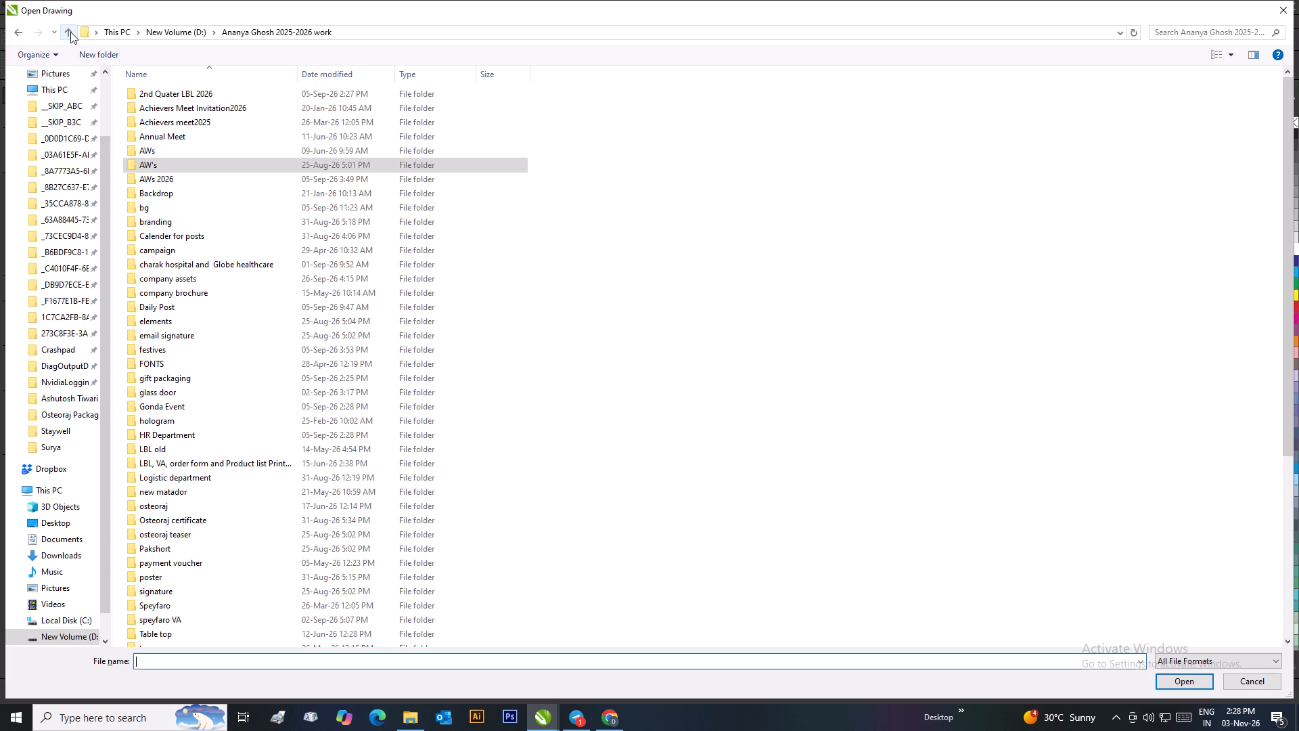
double_click(163, 177)
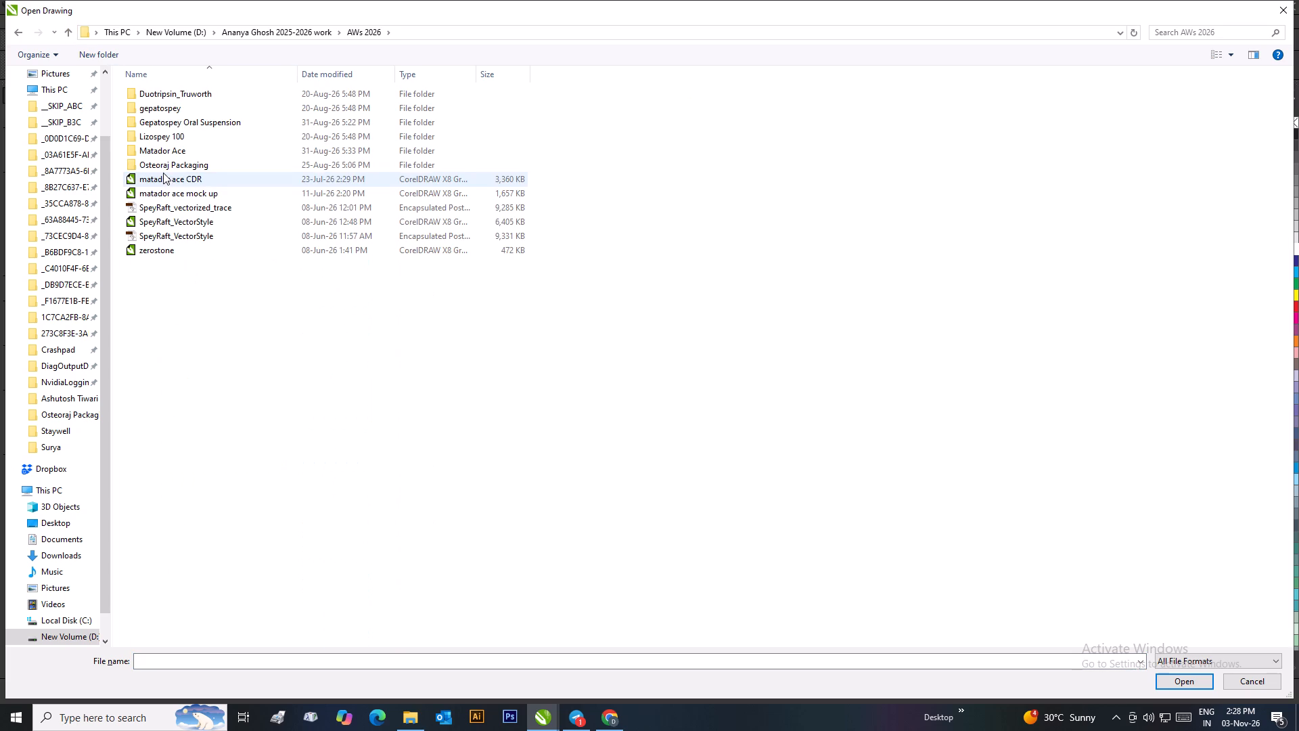
double_click(157, 97)
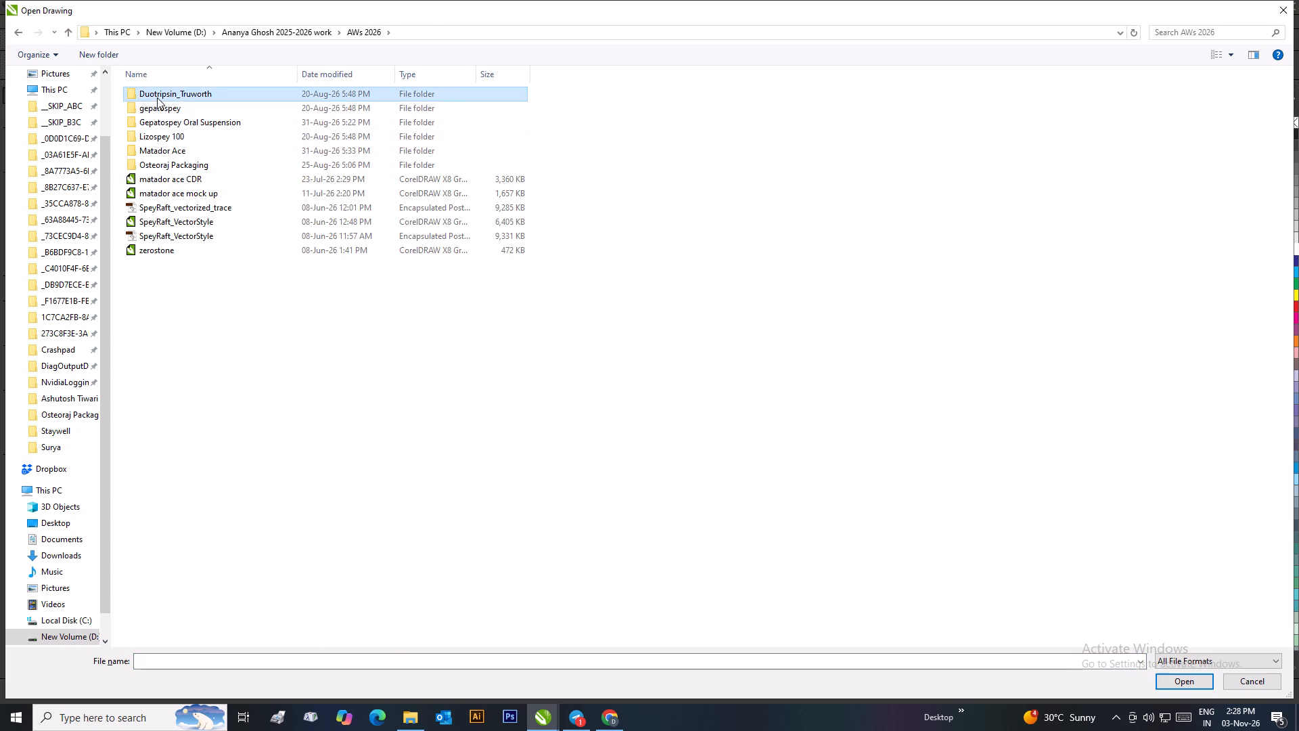
double_click(177, 94)
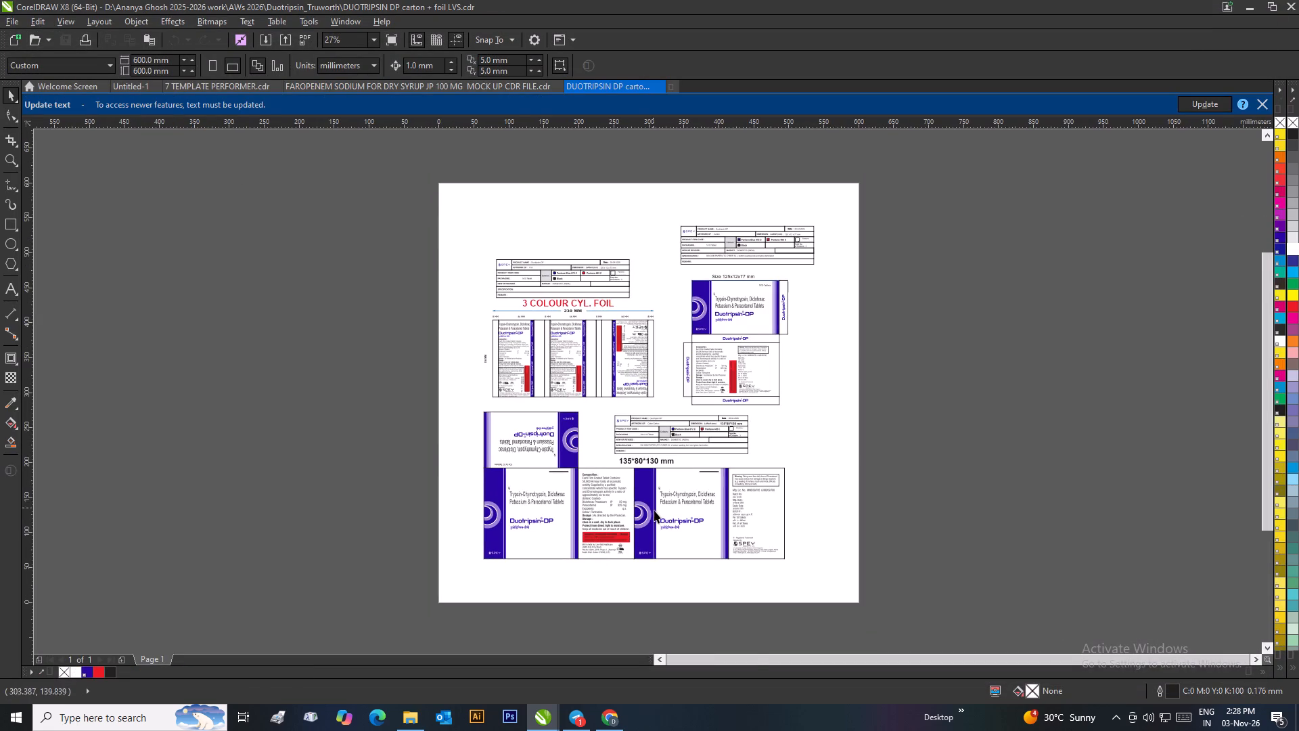
Examine the 135*80*130 mm outer carton and the 125x12x77 mm carton panels.
scroll(657, 525, up, 1)
scroll(813, 416, up, 2)
scroll(659, 277, down, 2)
scroll(674, 344, up, 1)
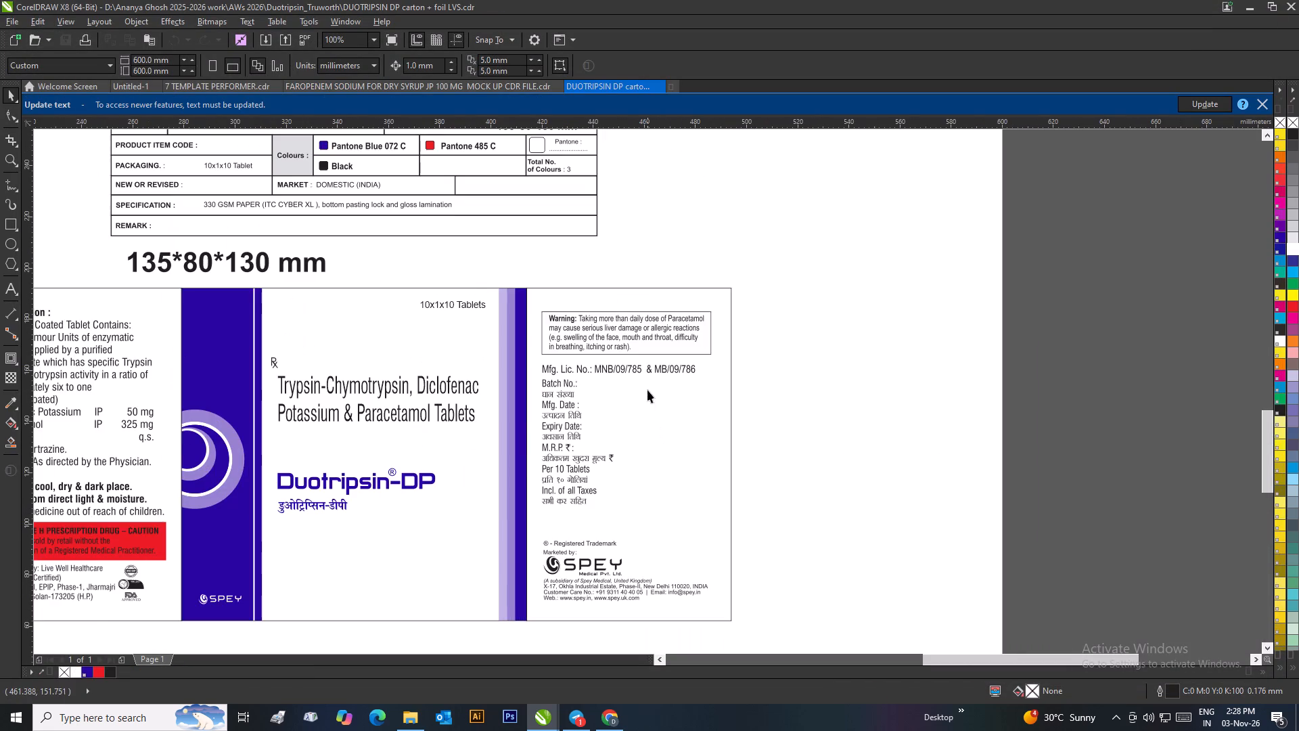
scroll(624, 381, up, 1)
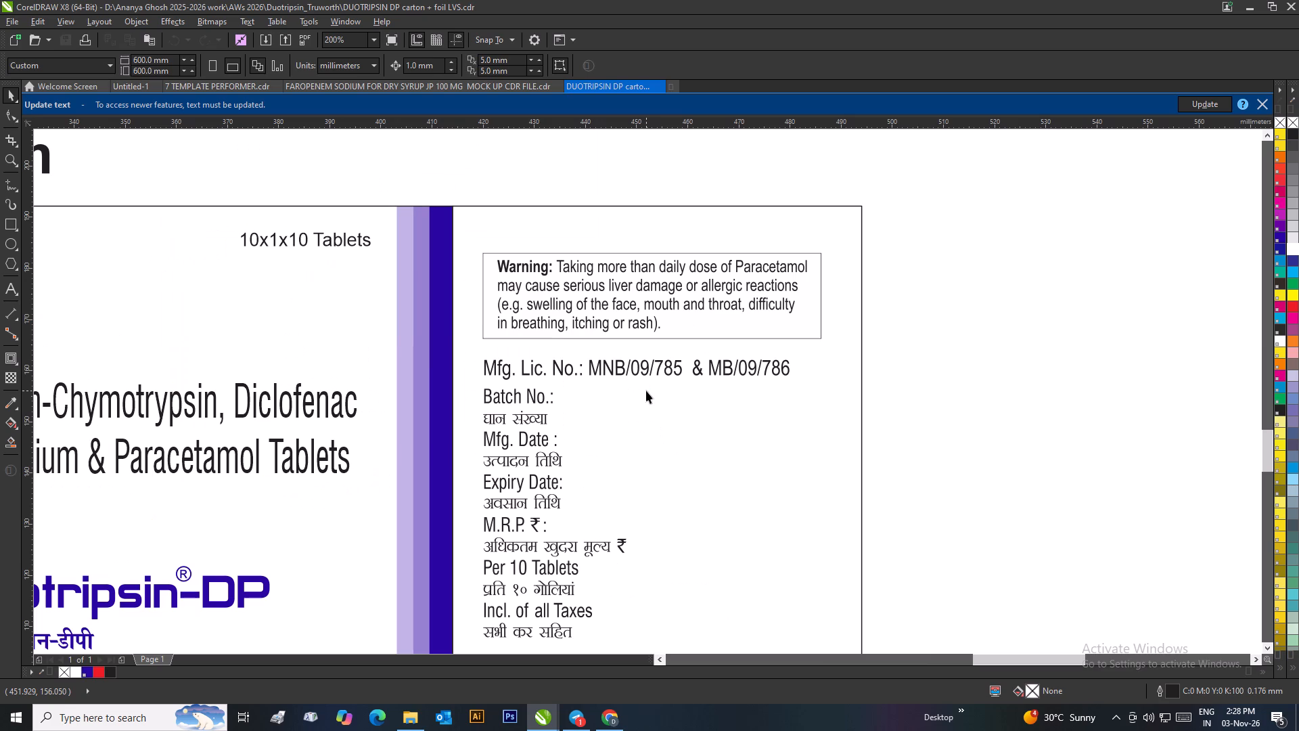
scroll(646, 391, down, 2)
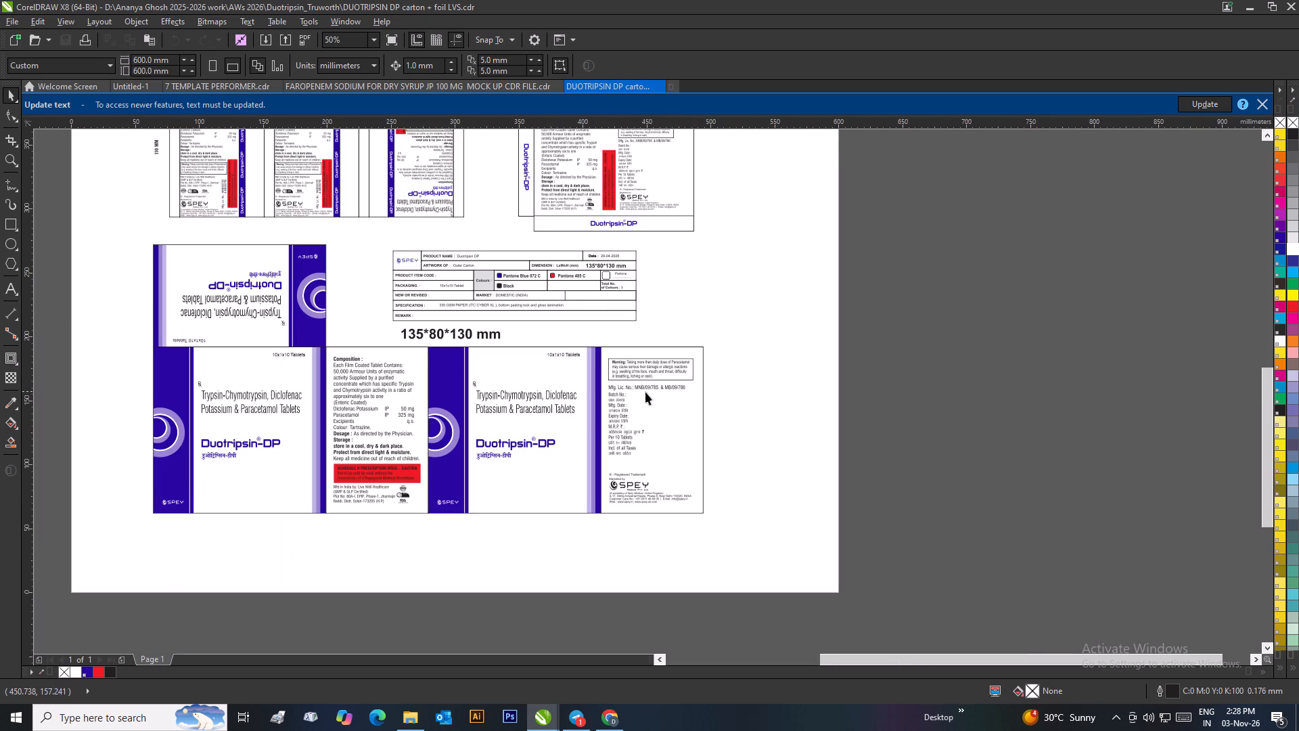
scroll(640, 396, down, 1)
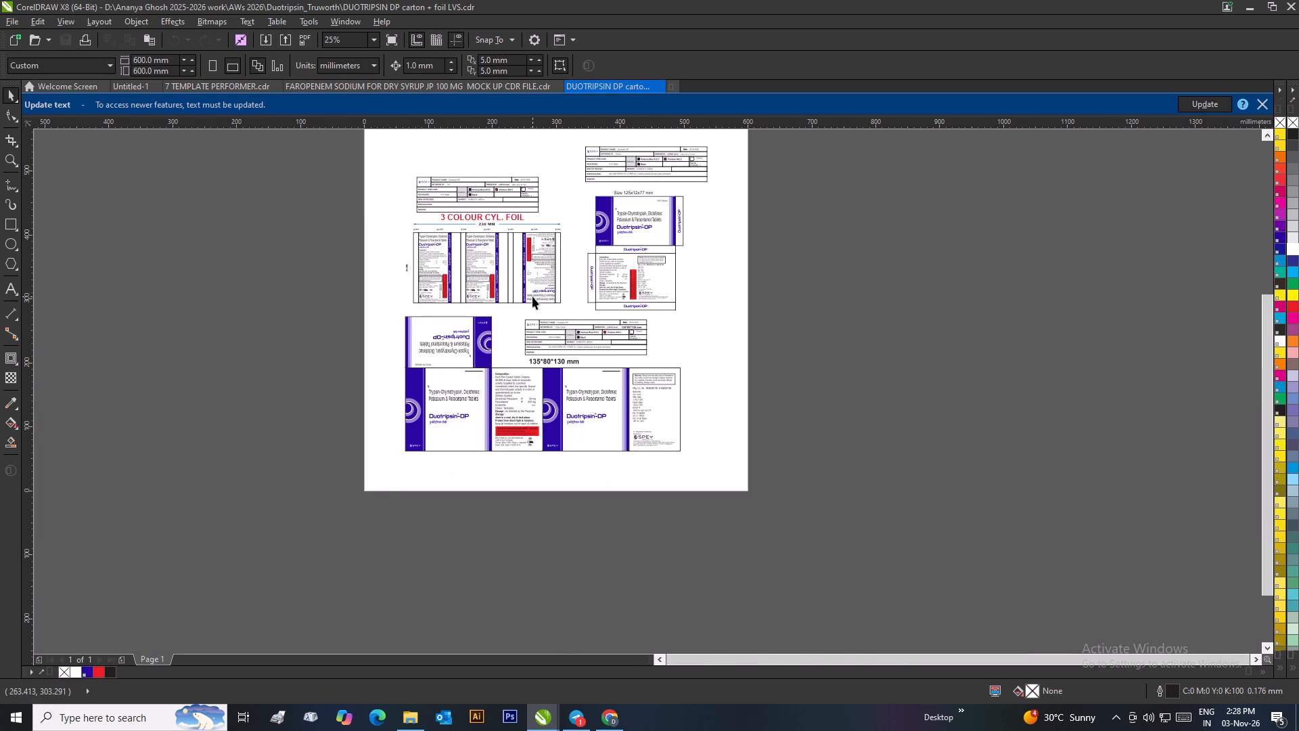
scroll(532, 296, up, 1)
scroll(465, 527, up, 1)
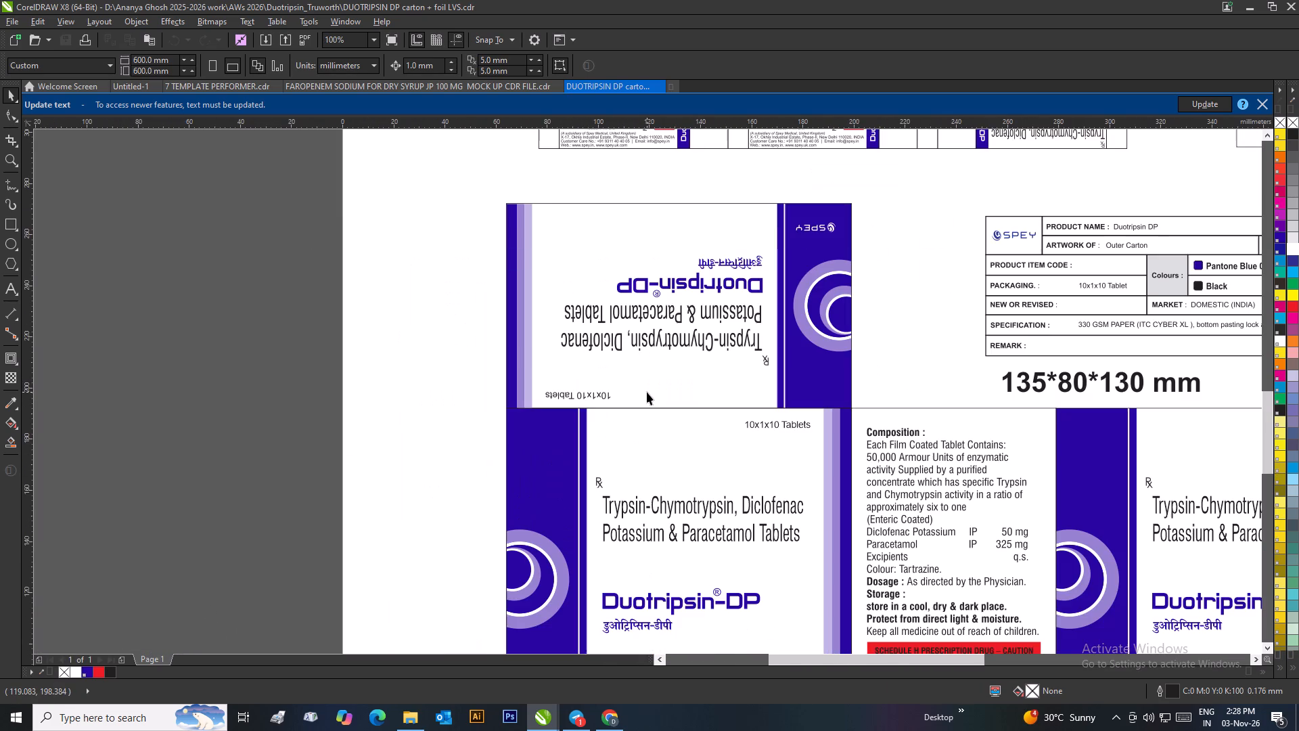
scroll(647, 394, down, 1)
scroll(813, 373, down, 1)
scroll(781, 265, up, 2)
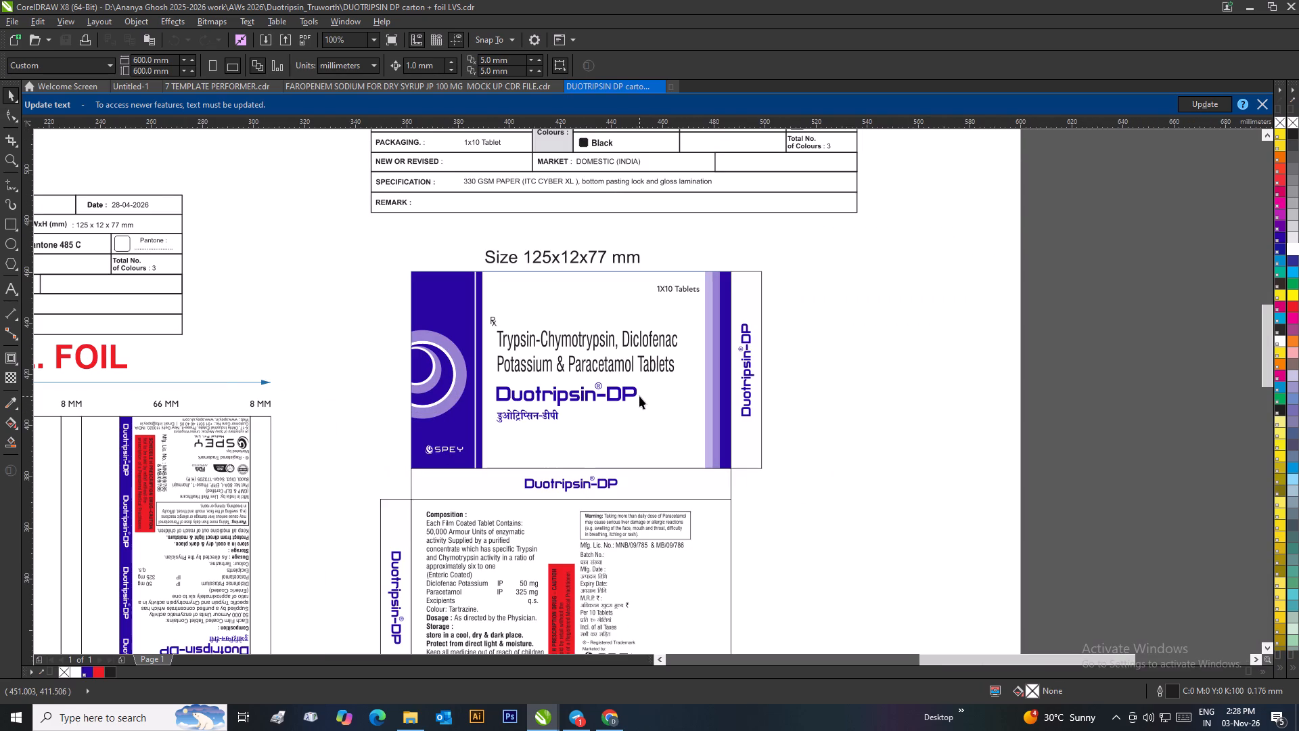
scroll(642, 362, down, 1)
scroll(639, 448, up, 1)
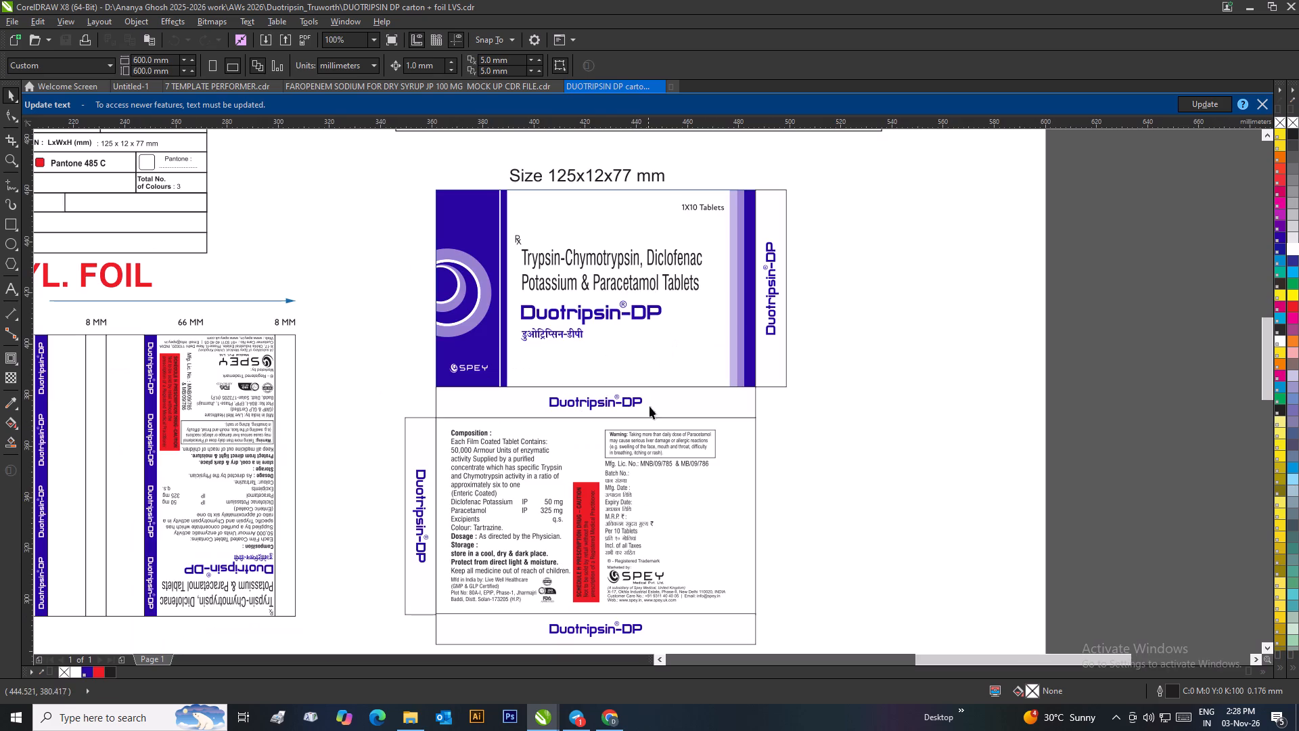
scroll(658, 476, down, 1)
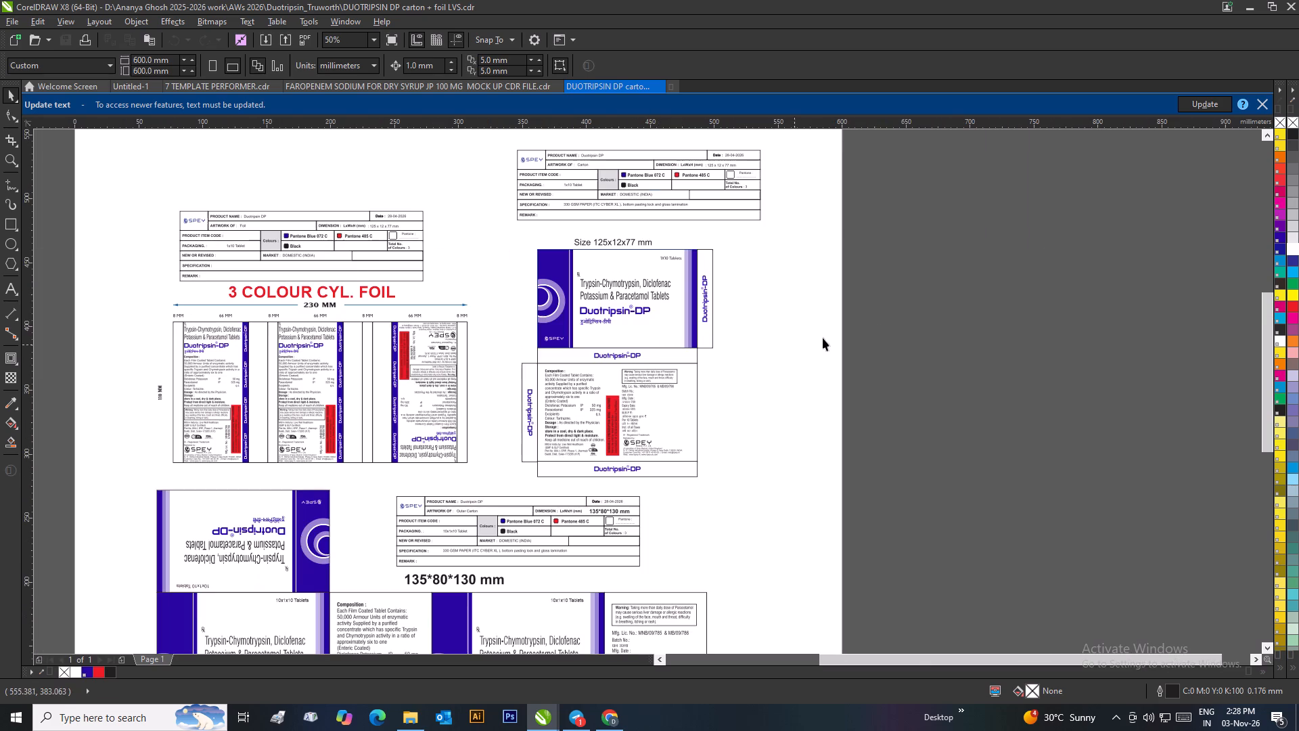
Duplicate the front panel of the 125x12x77 mm carton onto the empty area outside the page.
drag(952, 318, 937, 318)
scroll(665, 273, up, 1)
drag(382, 336, 594, 492)
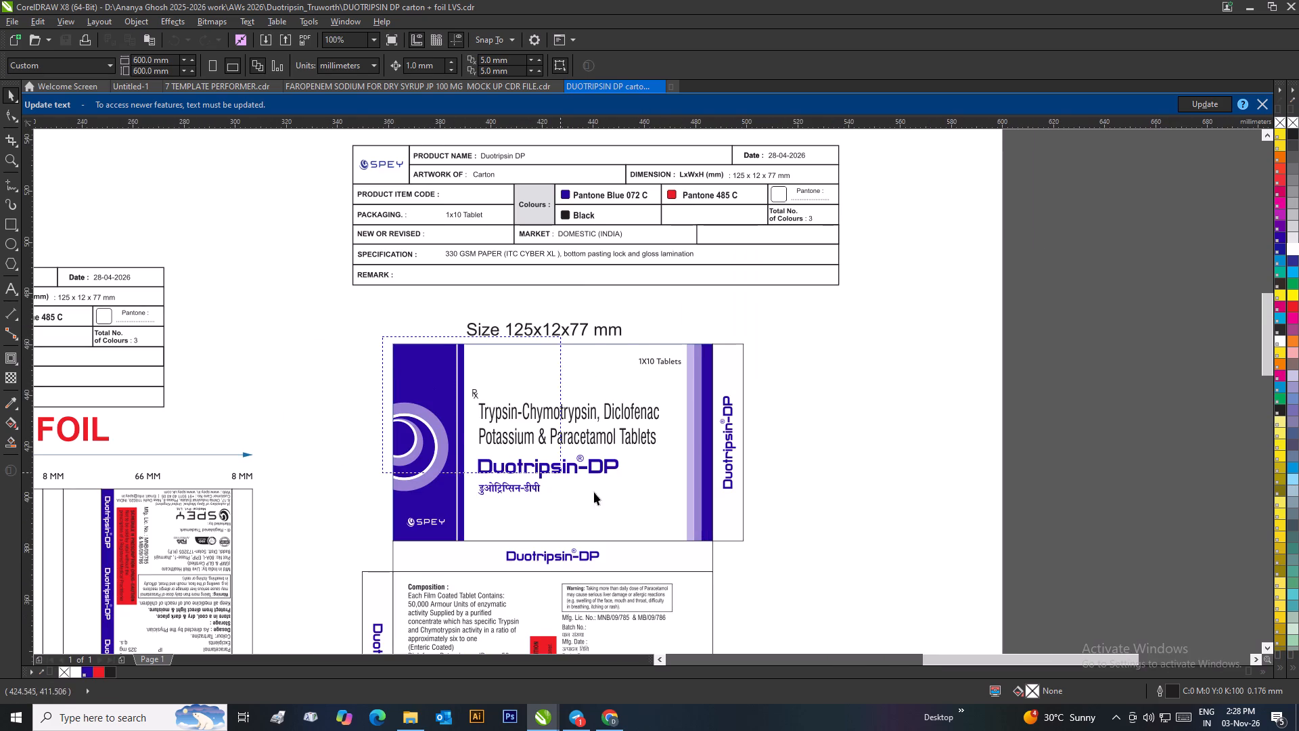
drag(594, 492, 716, 544)
key(ctrl+g)
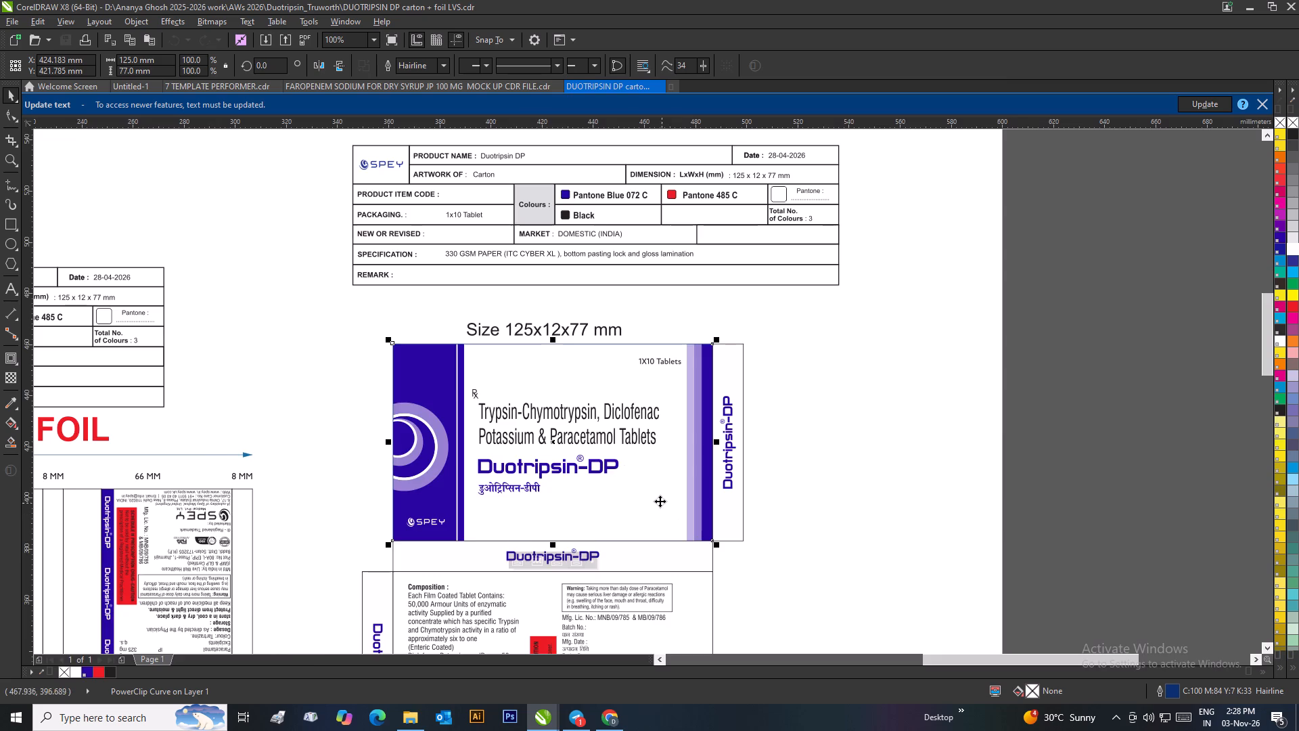
scroll(623, 472, down, 2)
drag(629, 386, 868, 369)
right_click(868, 369)
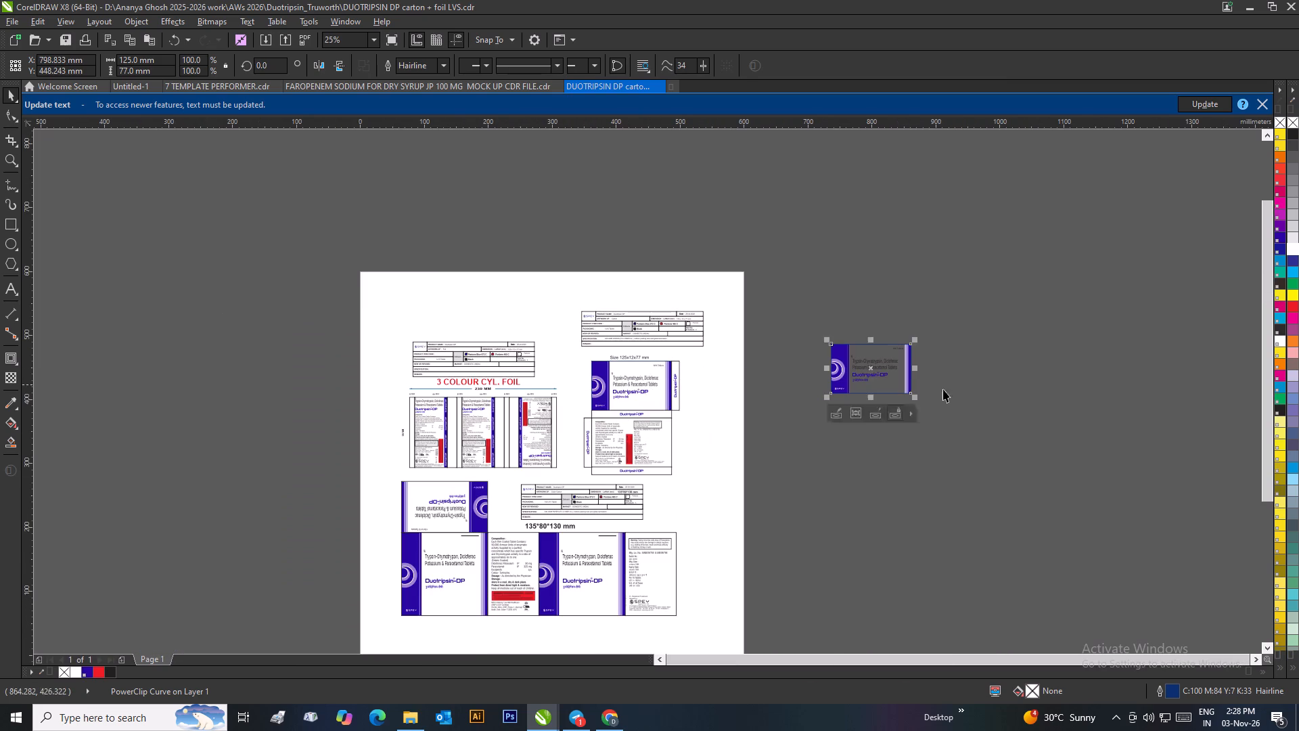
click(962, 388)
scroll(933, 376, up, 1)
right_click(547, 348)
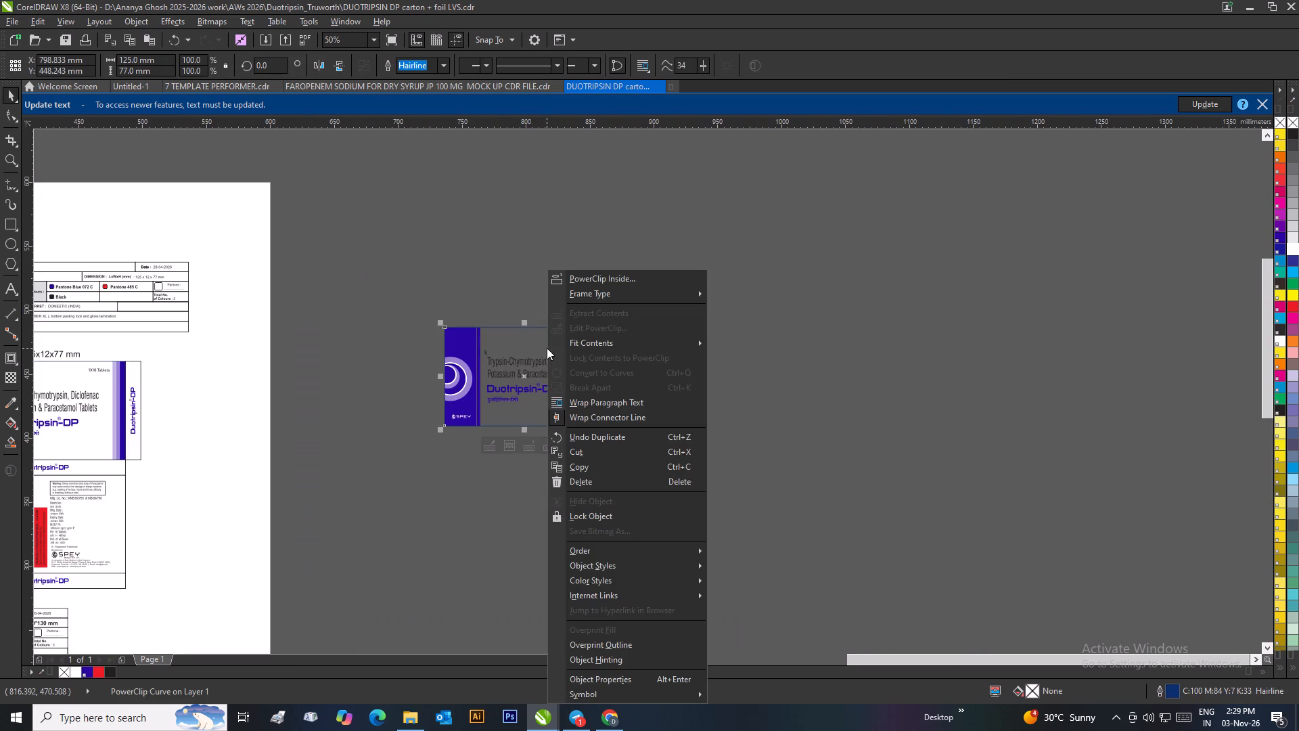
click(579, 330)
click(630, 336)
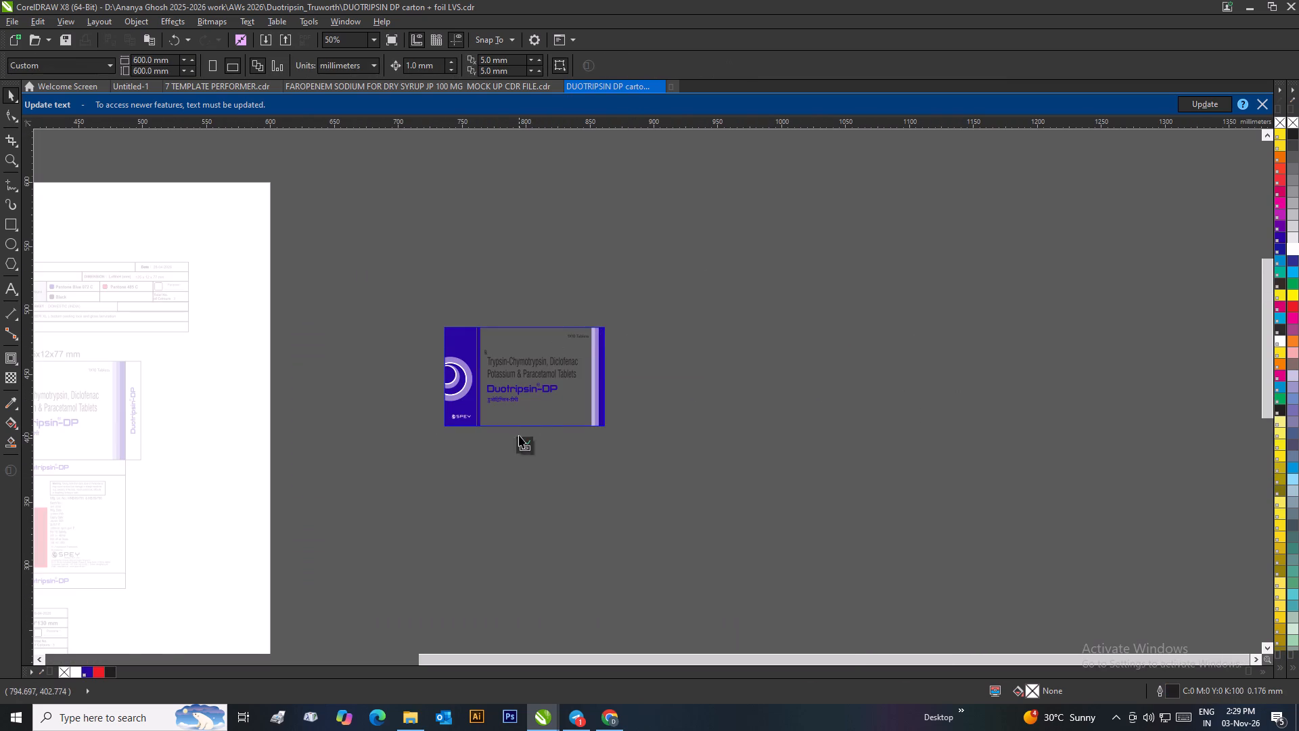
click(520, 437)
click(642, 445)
Fill the duplicated front panel with white.
click(559, 420)
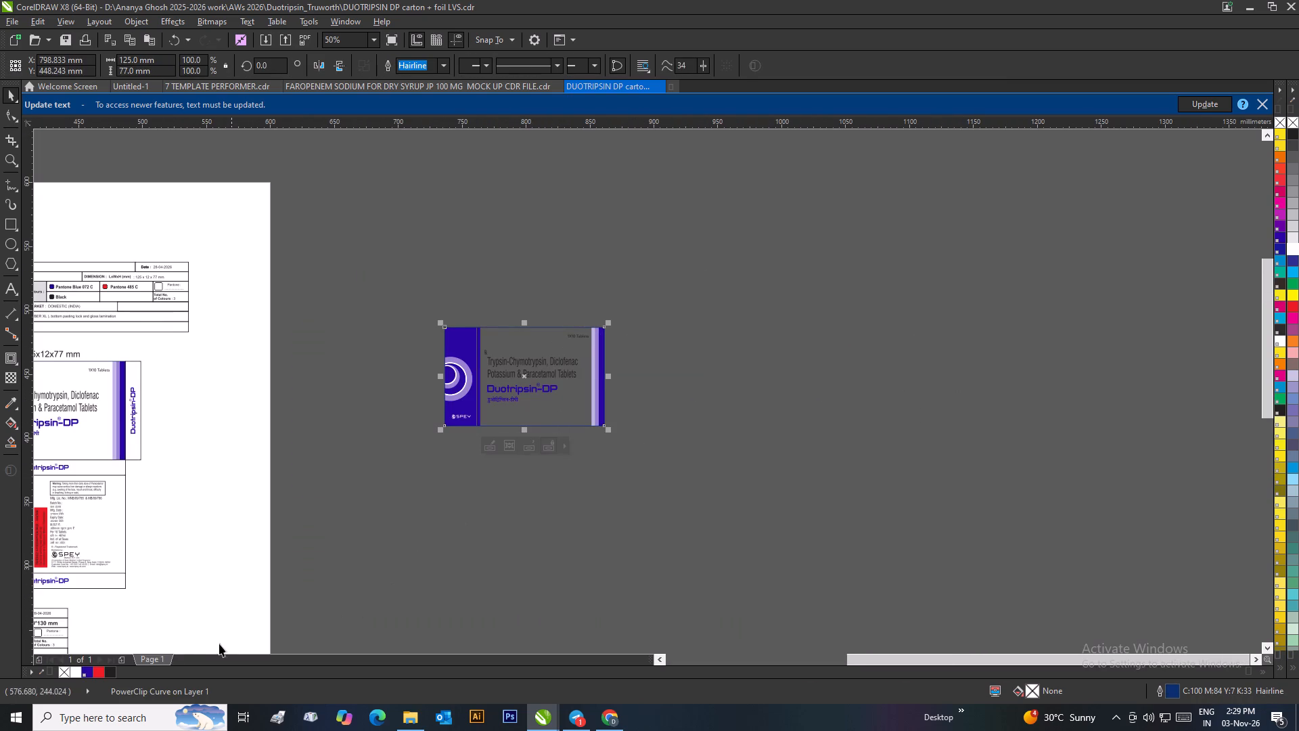
click(1295, 249)
click(719, 310)
Copy the white-filled front panel to the clipboard.
drag(639, 298, 373, 451)
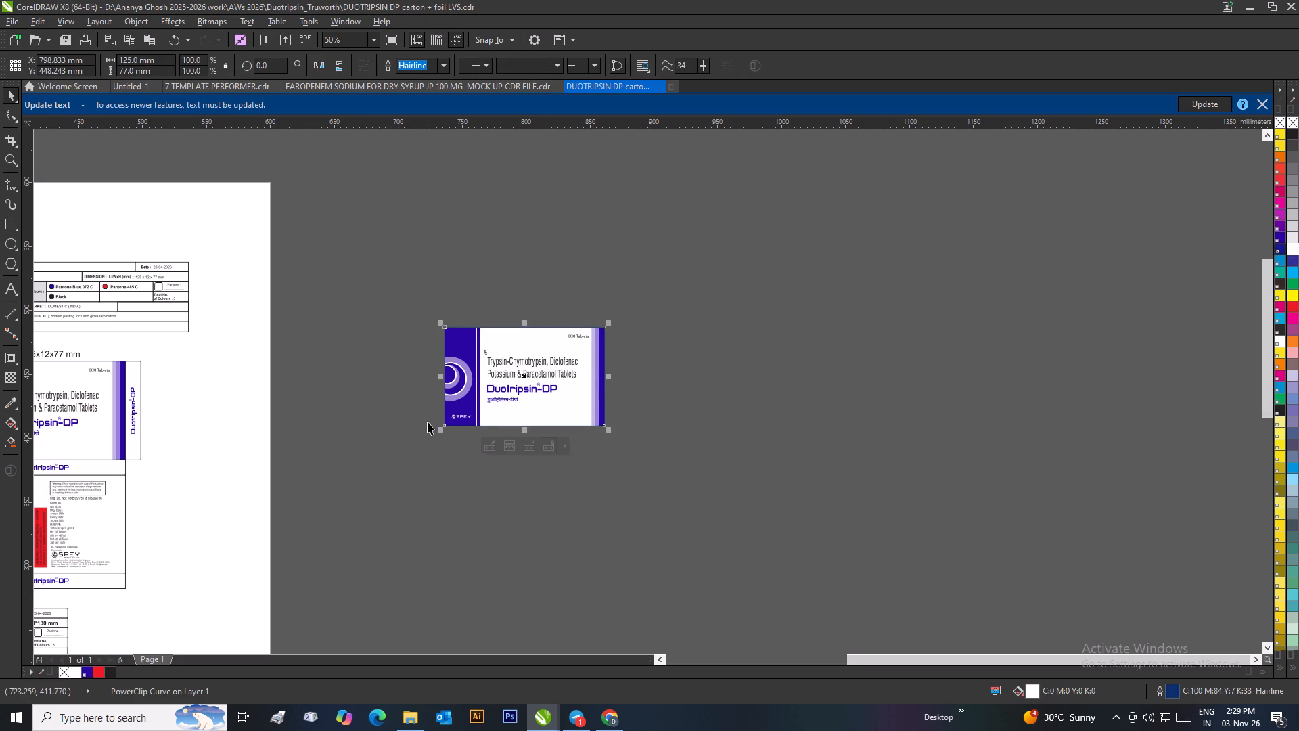
key(ctrl+g)
click(737, 329)
click(569, 365)
right_click(569, 365)
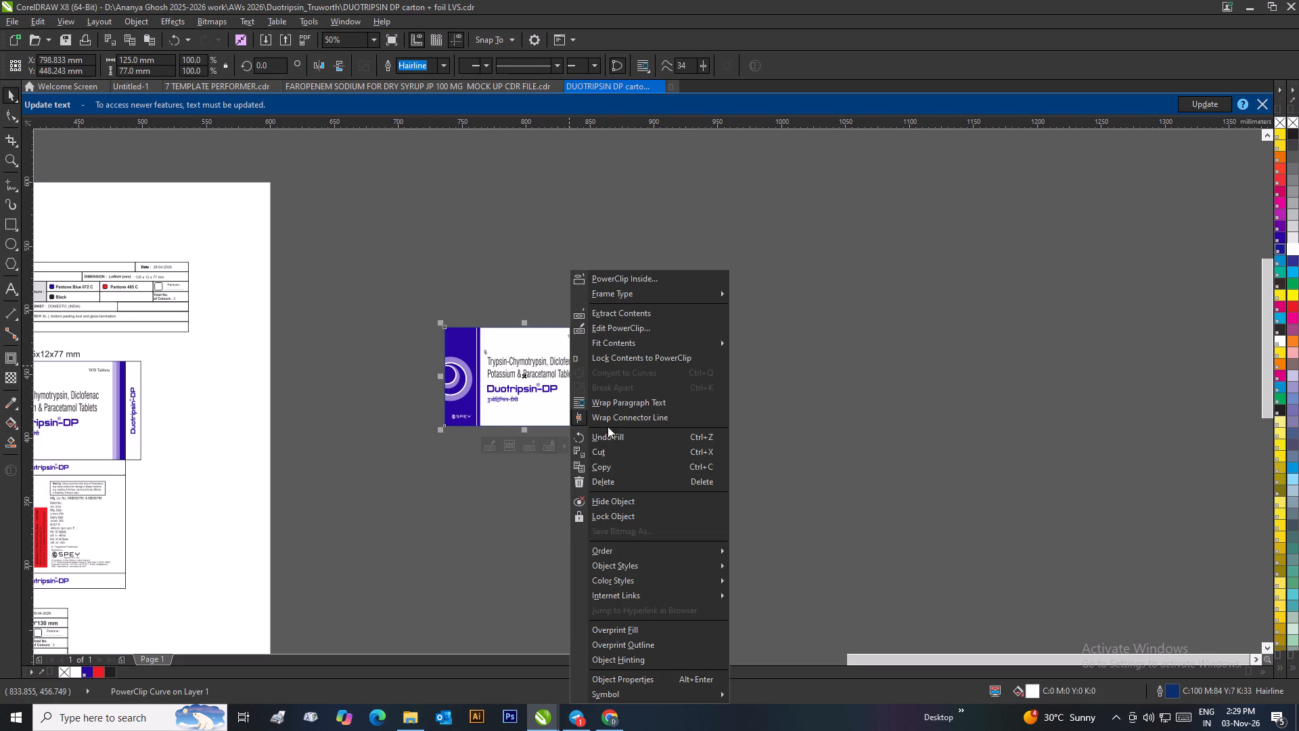
click(602, 463)
click(643, 447)
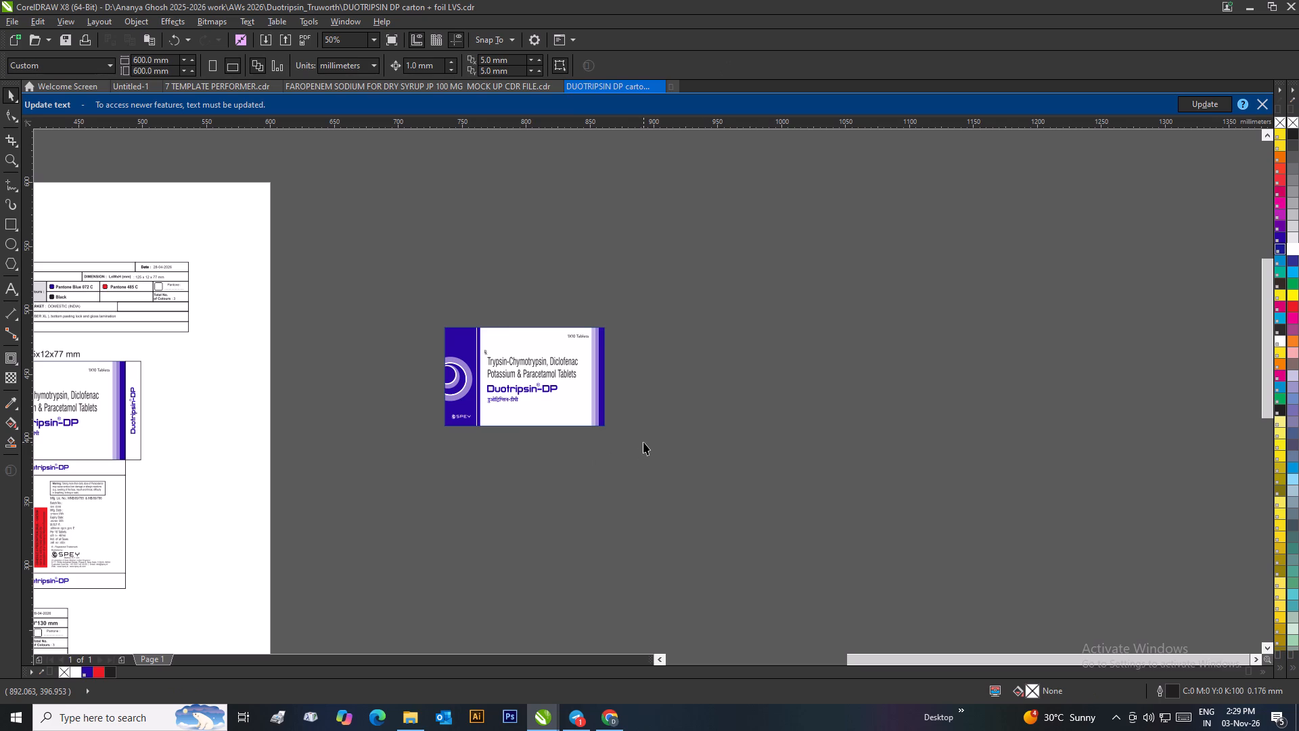
Create a new document and copy the white-filled front panel from the DUOTRIPSIN DP carton file onto the centre of its page.
key(ctrl+n)
click(623, 91)
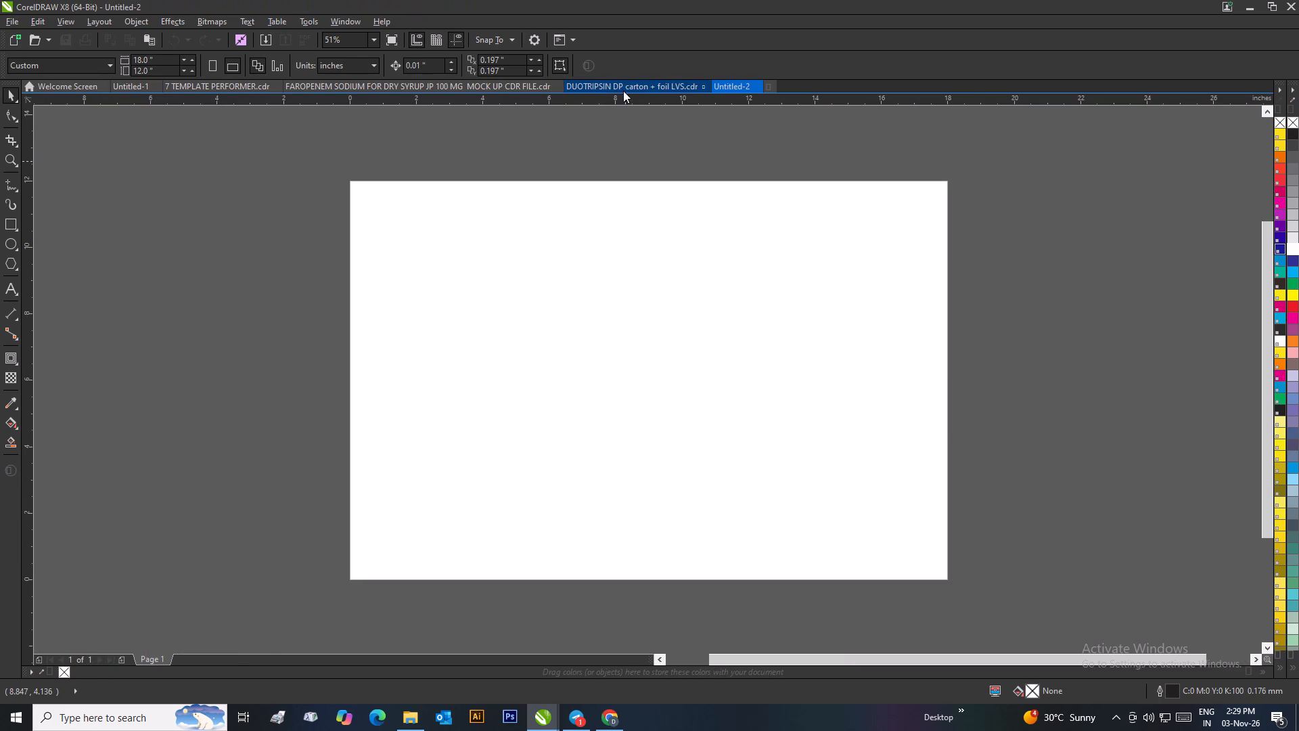
click(549, 349)
right_click(549, 349)
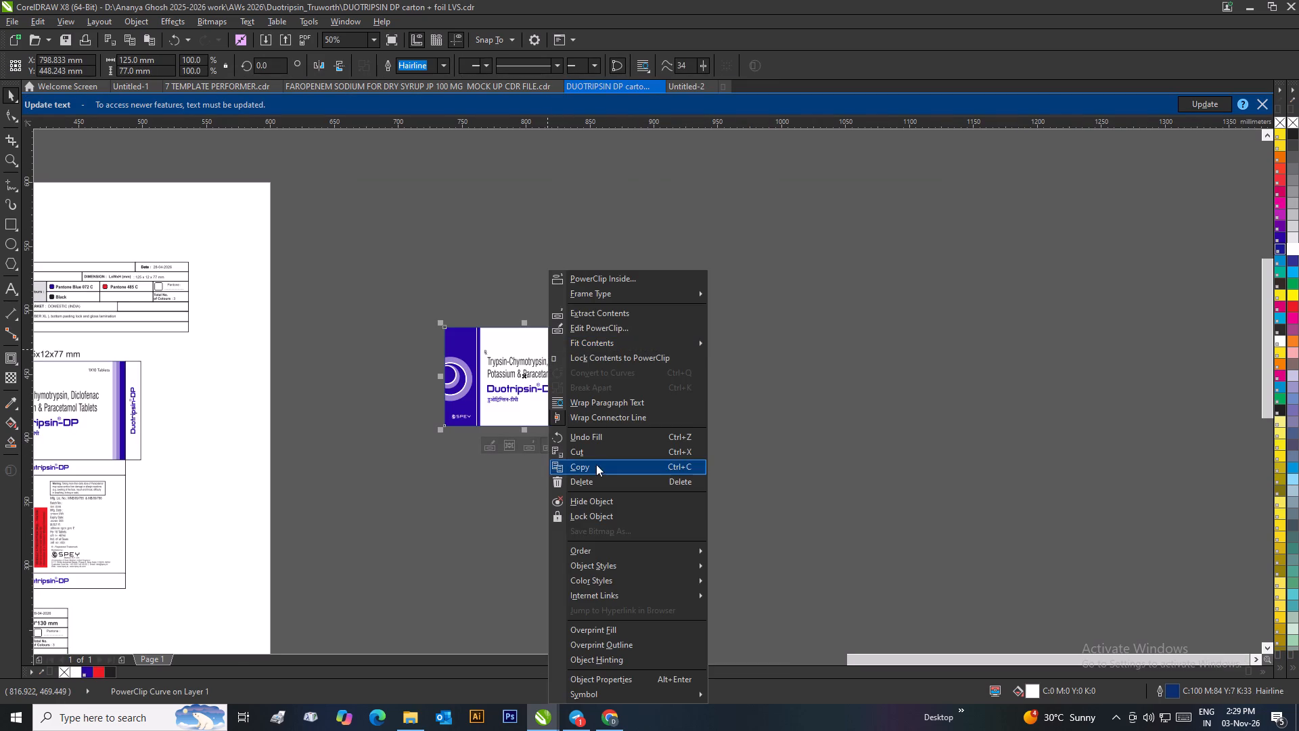
click(596, 466)
click(688, 83)
key(ctrl+v)
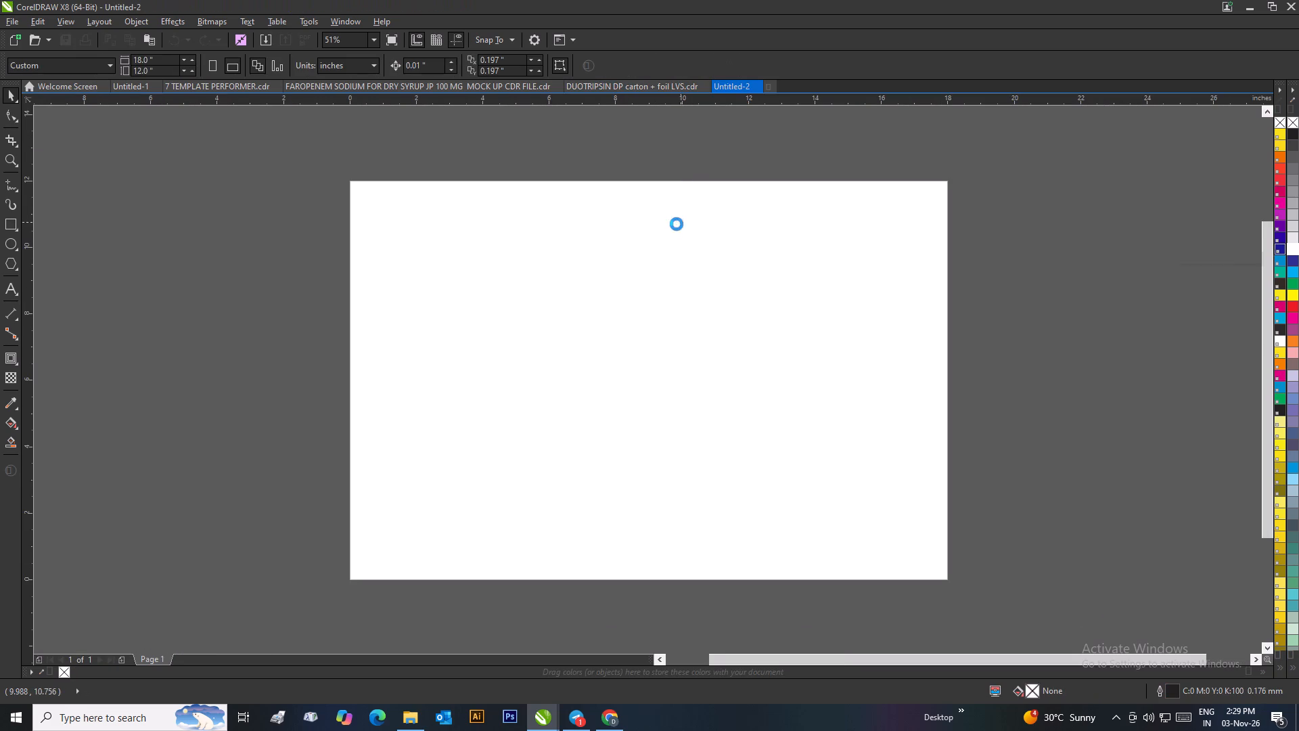
key(p)
scroll(690, 238, down, 1)
scroll(651, 465, up, 1)
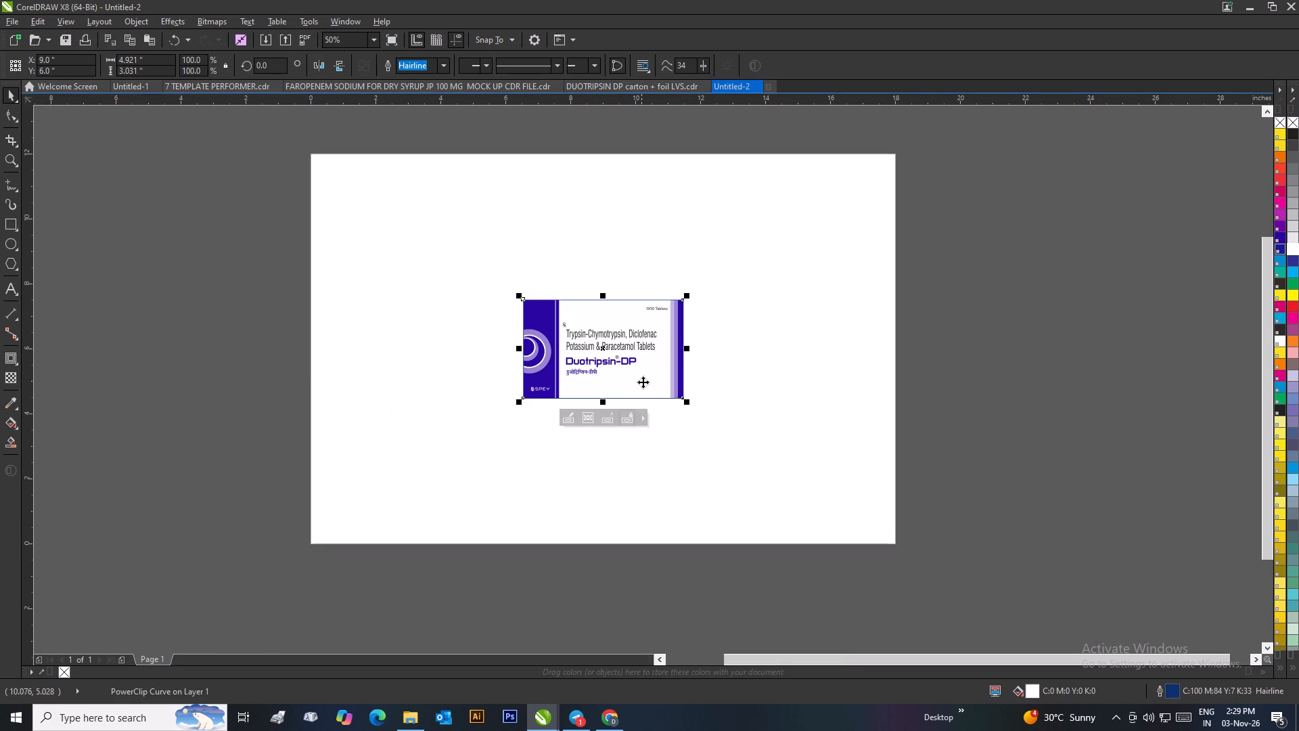
Enlarge the pasted front panel proportionally to about 7.12 x 4.39 inches.
drag(692, 405, 731, 445)
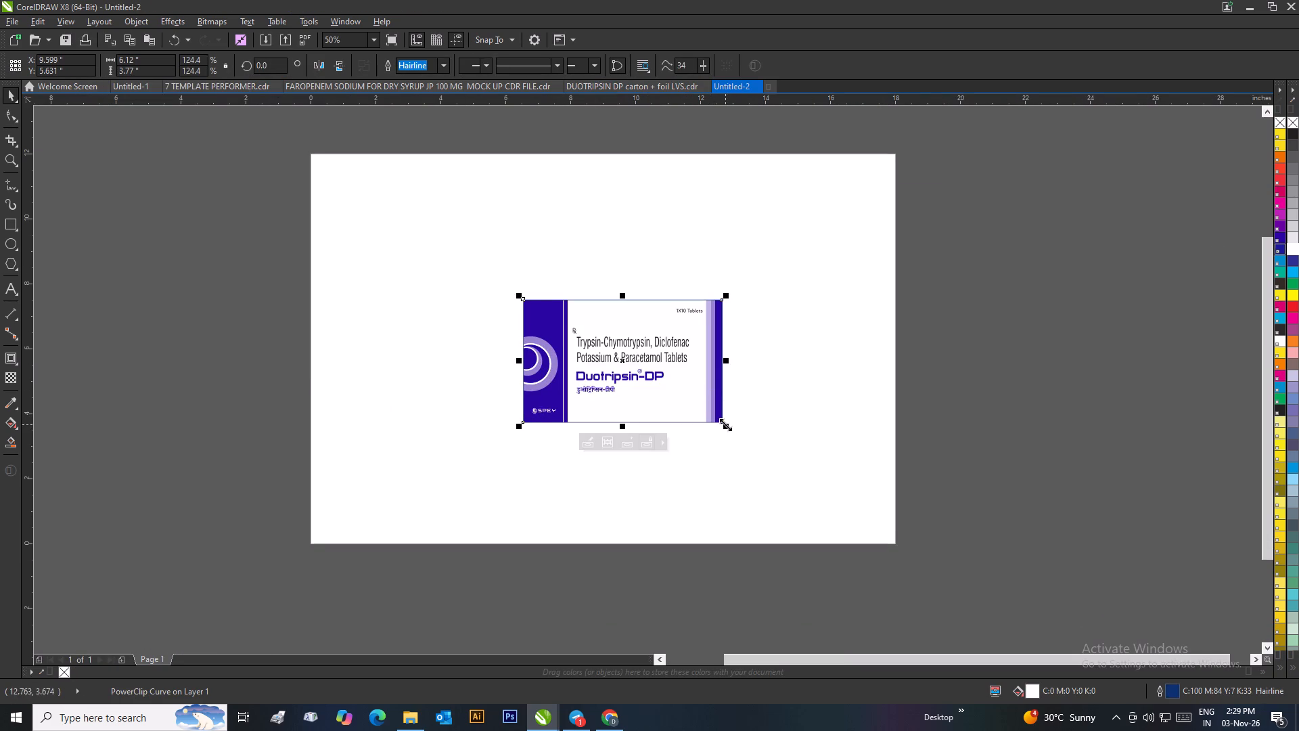
drag(725, 426, 790, 506)
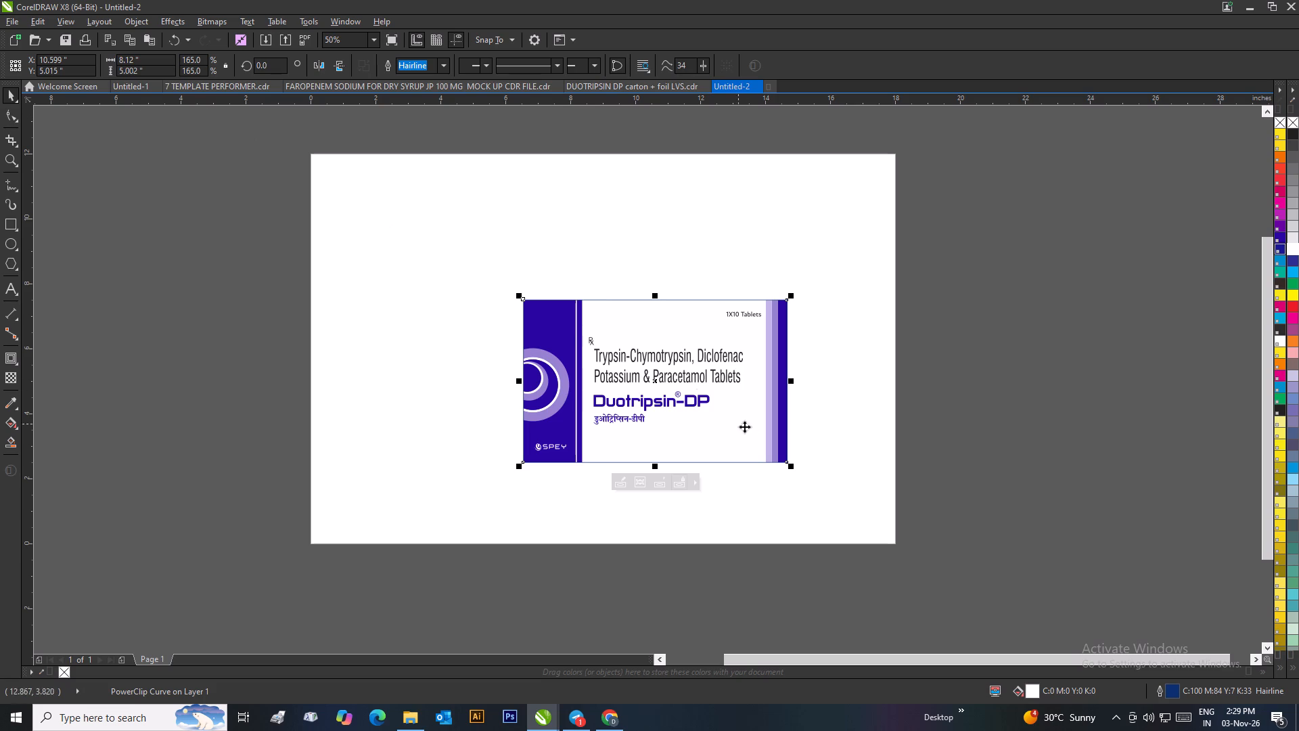
drag(793, 468, 760, 469)
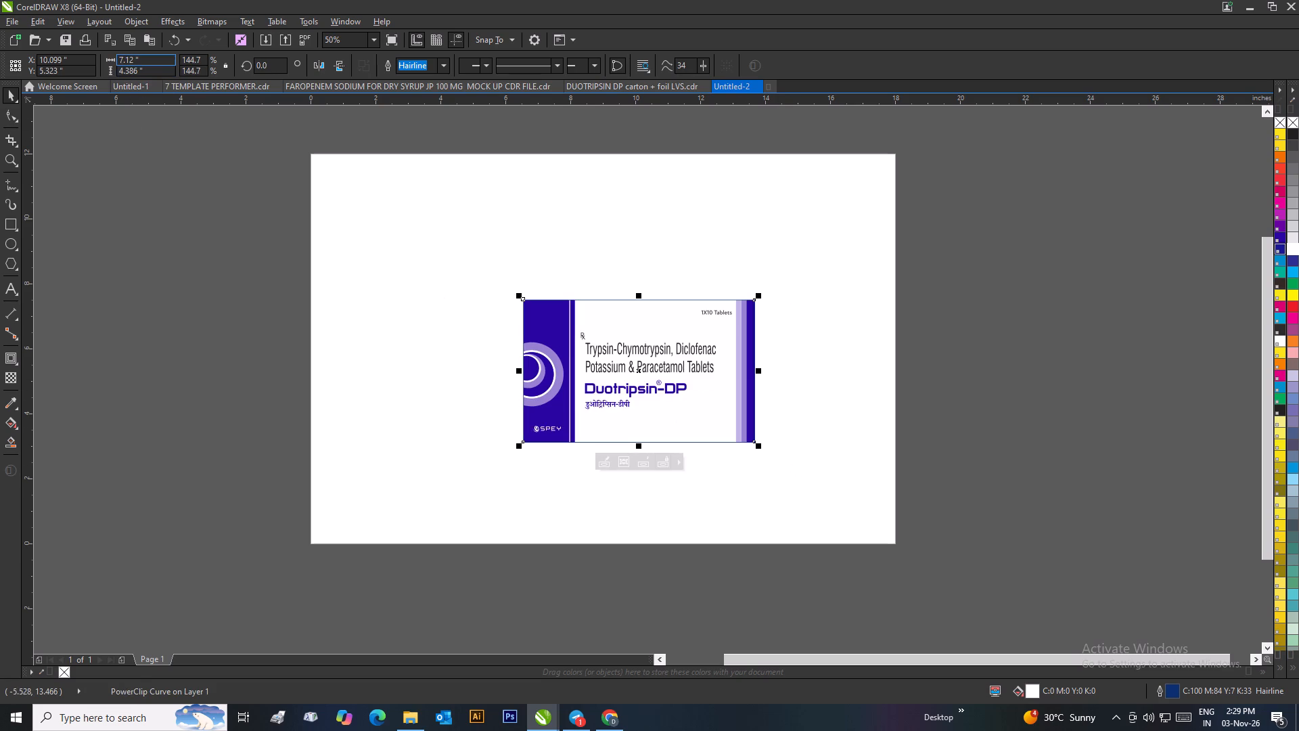
Copy the panel's width value and set the page width to 7.12 inches with it.
drag(143, 58, 108, 58)
key(ctrl+c)
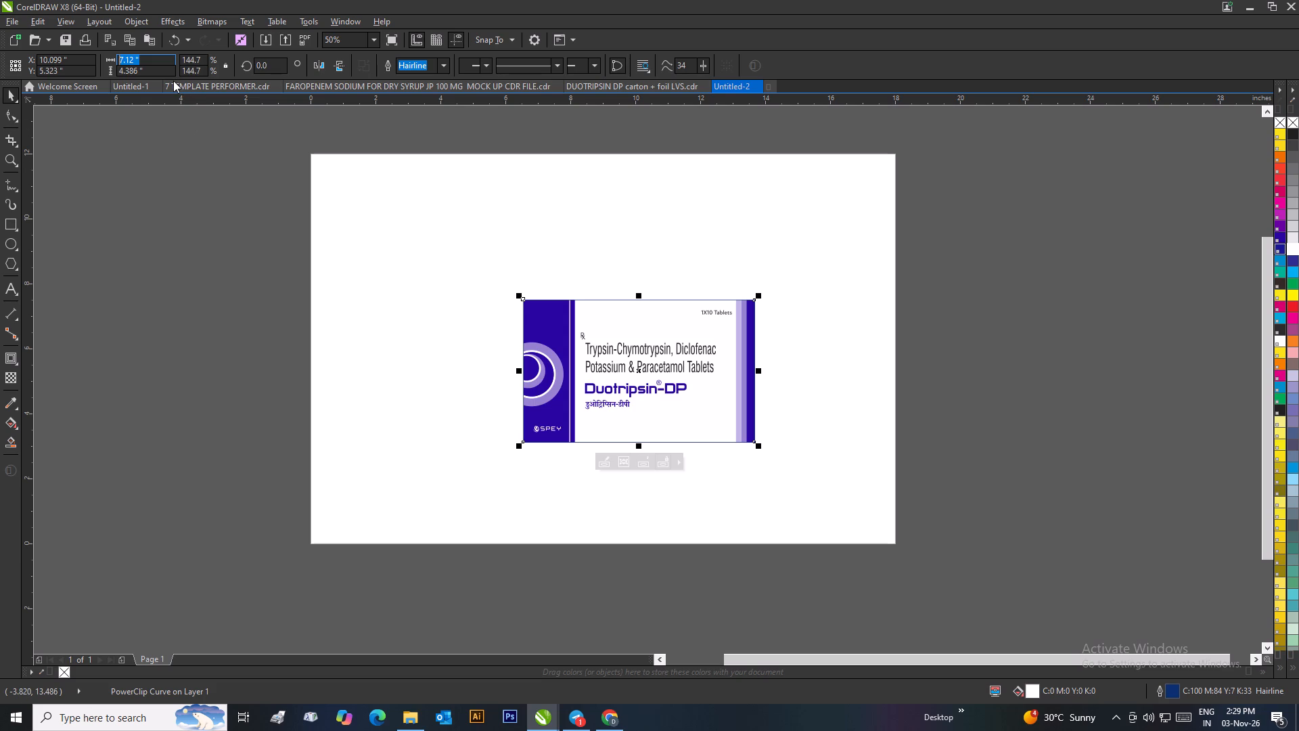
key(ctrl+c)
click(170, 145)
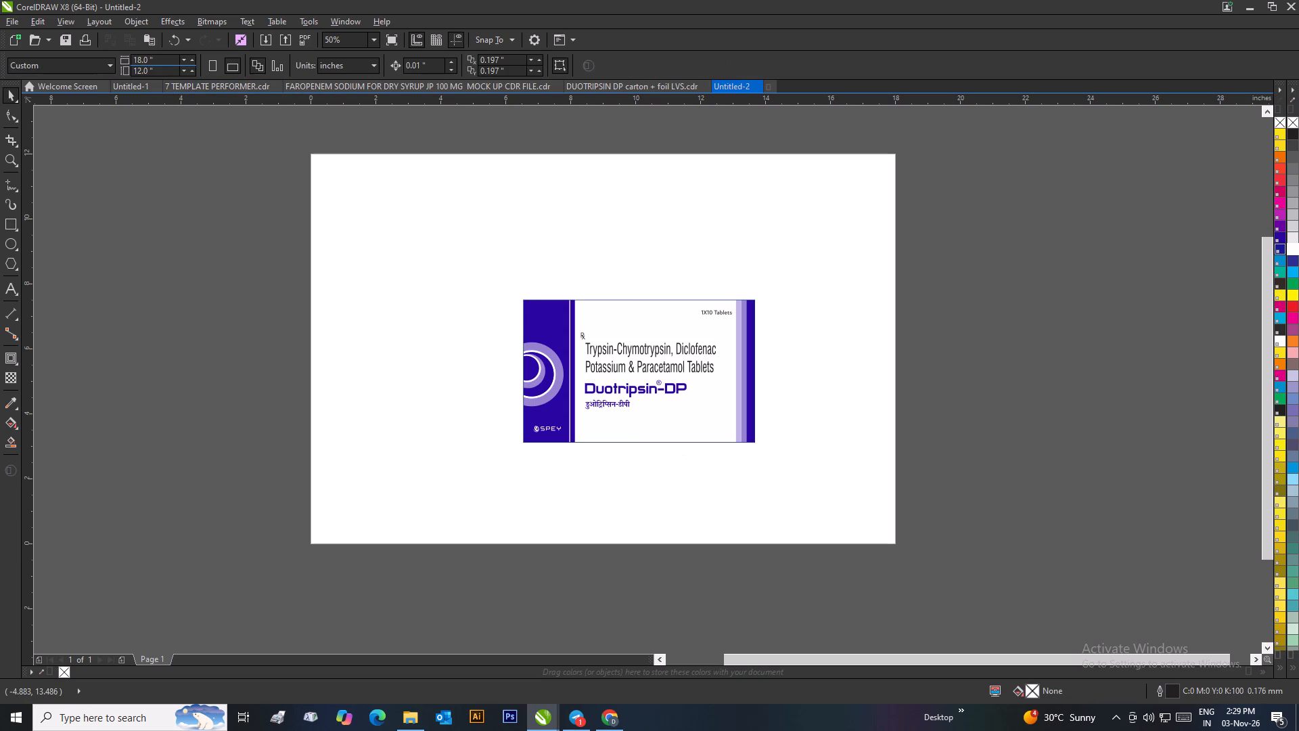
click(158, 62)
drag(160, 59, 157, 59)
drag(157, 59, 121, 60)
key(BackSpace)
key(ctrl+v)
key(Tab)
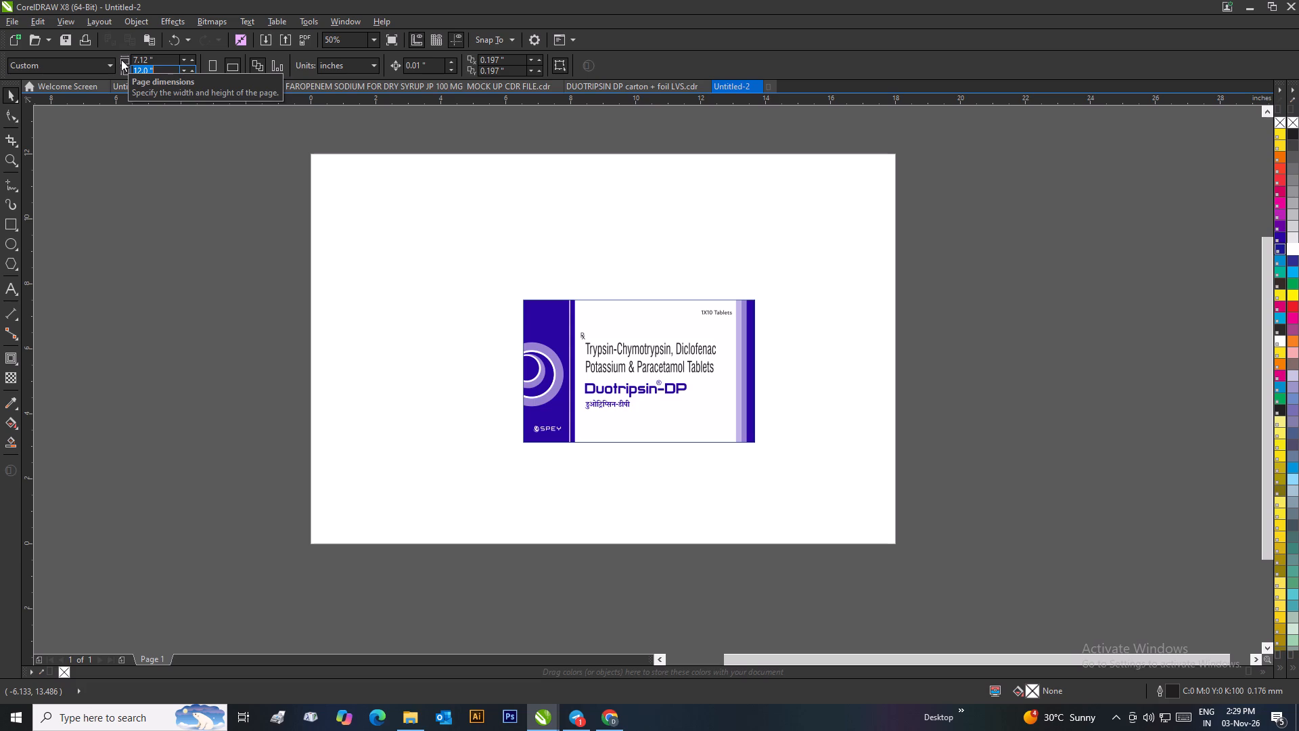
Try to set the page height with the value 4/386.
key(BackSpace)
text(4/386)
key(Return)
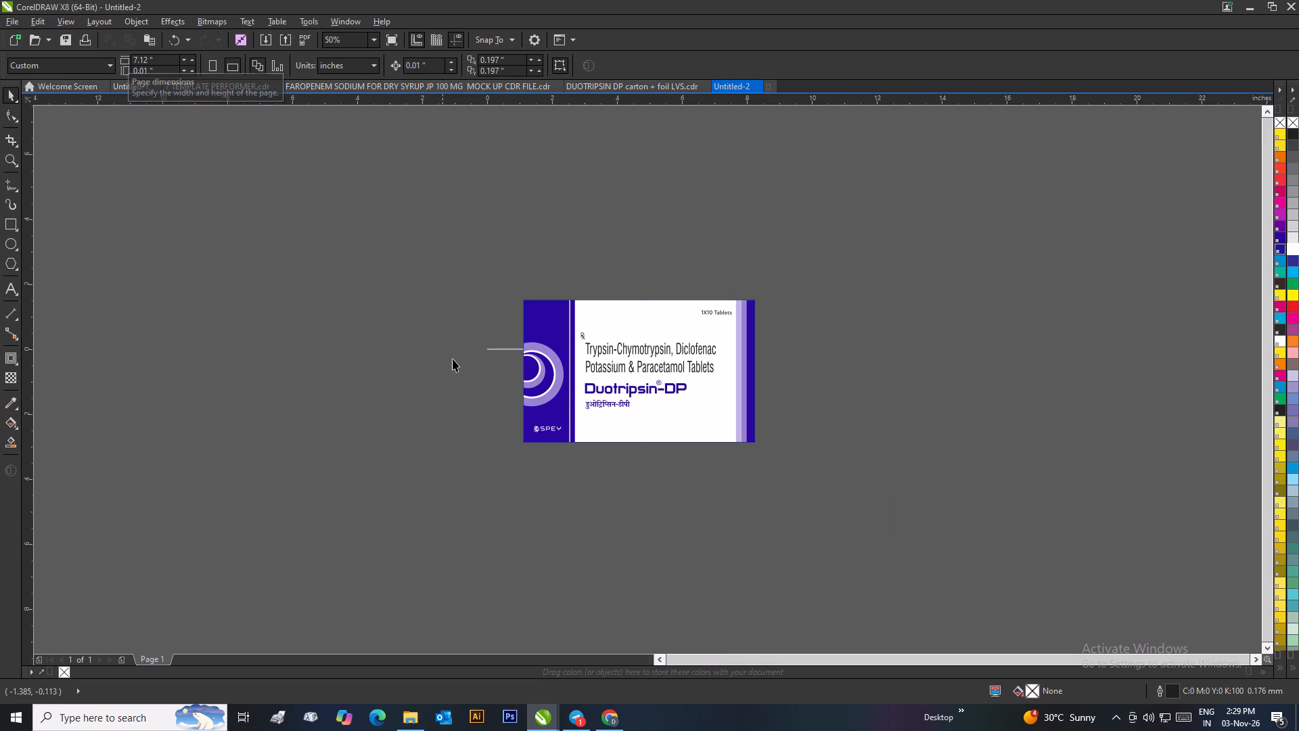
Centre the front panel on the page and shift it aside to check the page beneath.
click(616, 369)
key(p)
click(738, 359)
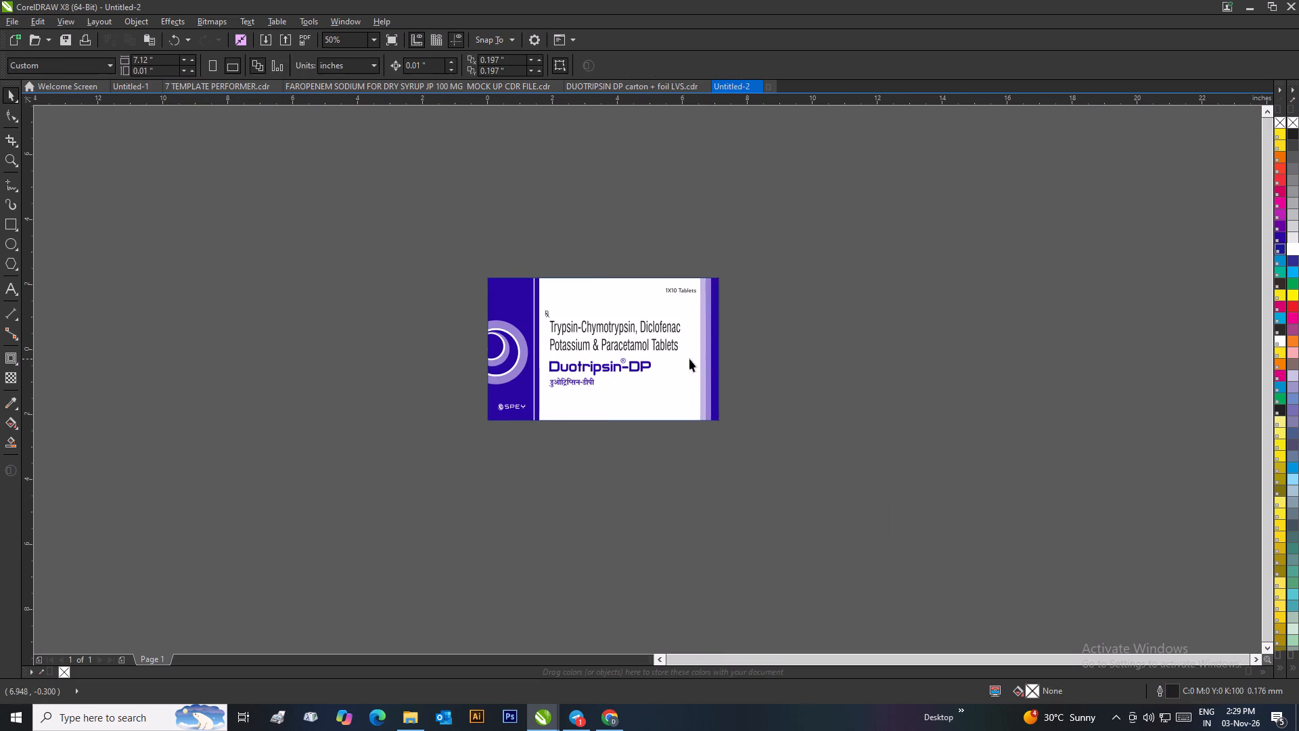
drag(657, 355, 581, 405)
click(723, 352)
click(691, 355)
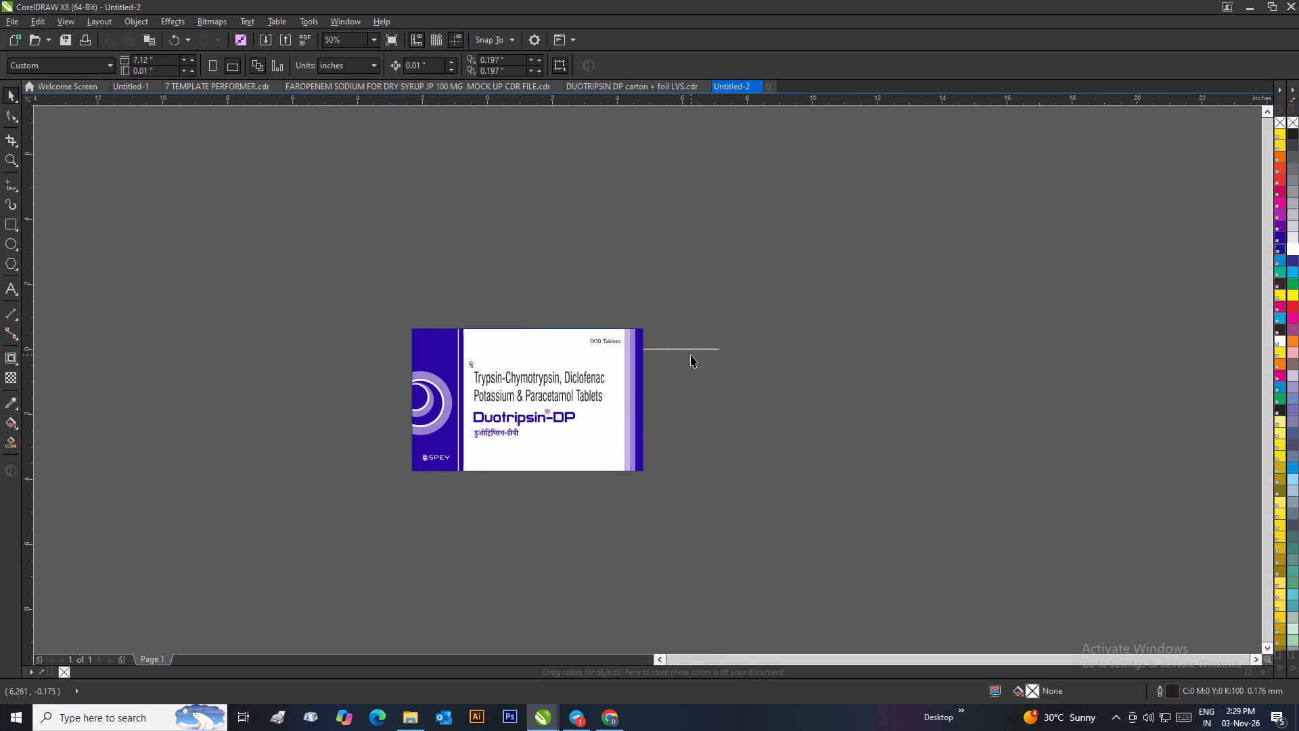
Set the page height to 4.386 inches.
drag(170, 73, 133, 73)
key(BackSpace)
key(4)
key(period)
text(386)
key(Return)
Centre the front panel on the resized page so it covers the page exactly.
click(528, 449)
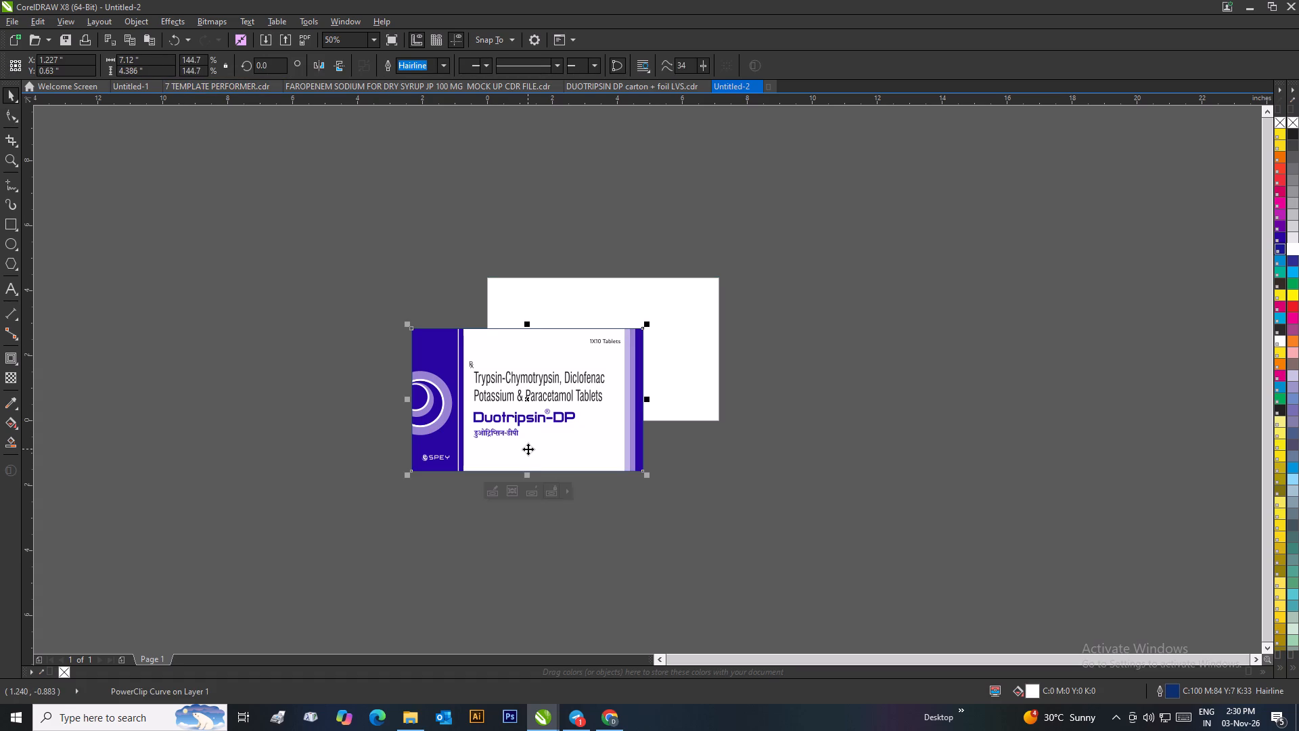
key(p)
click(874, 315)
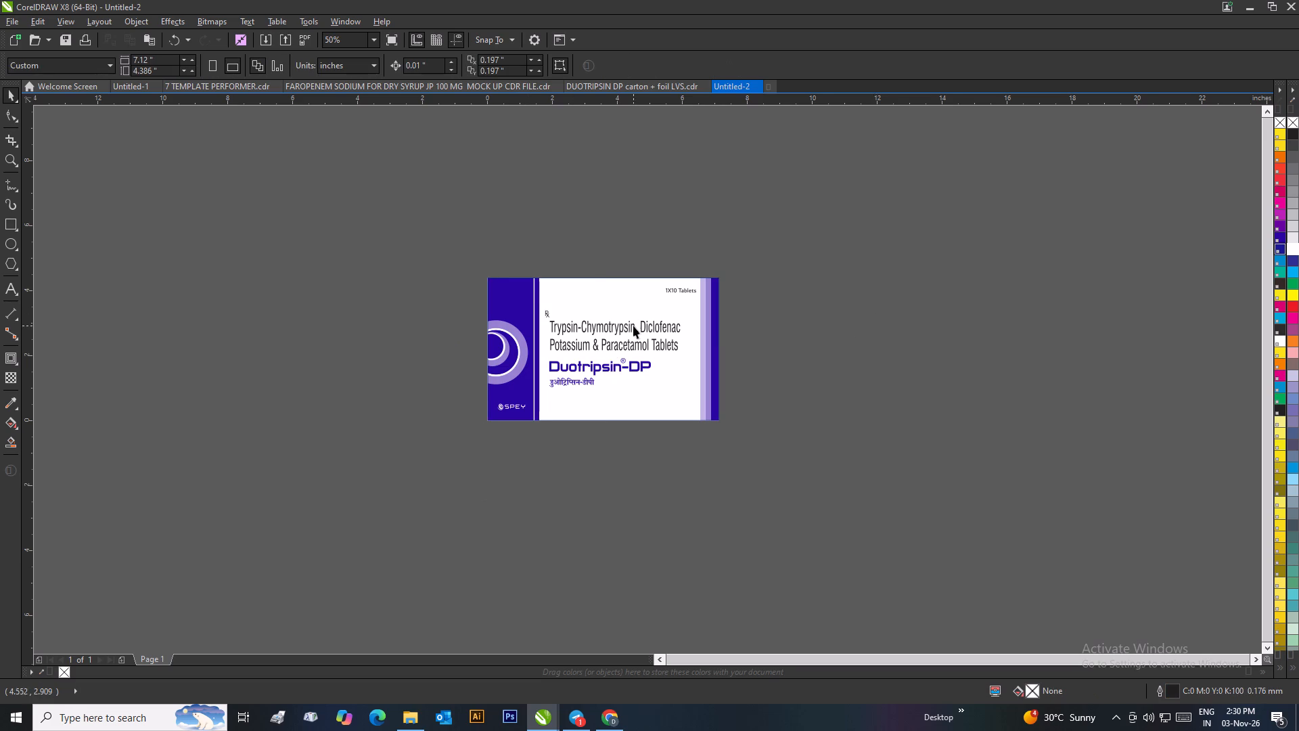
scroll(633, 326, up, 1)
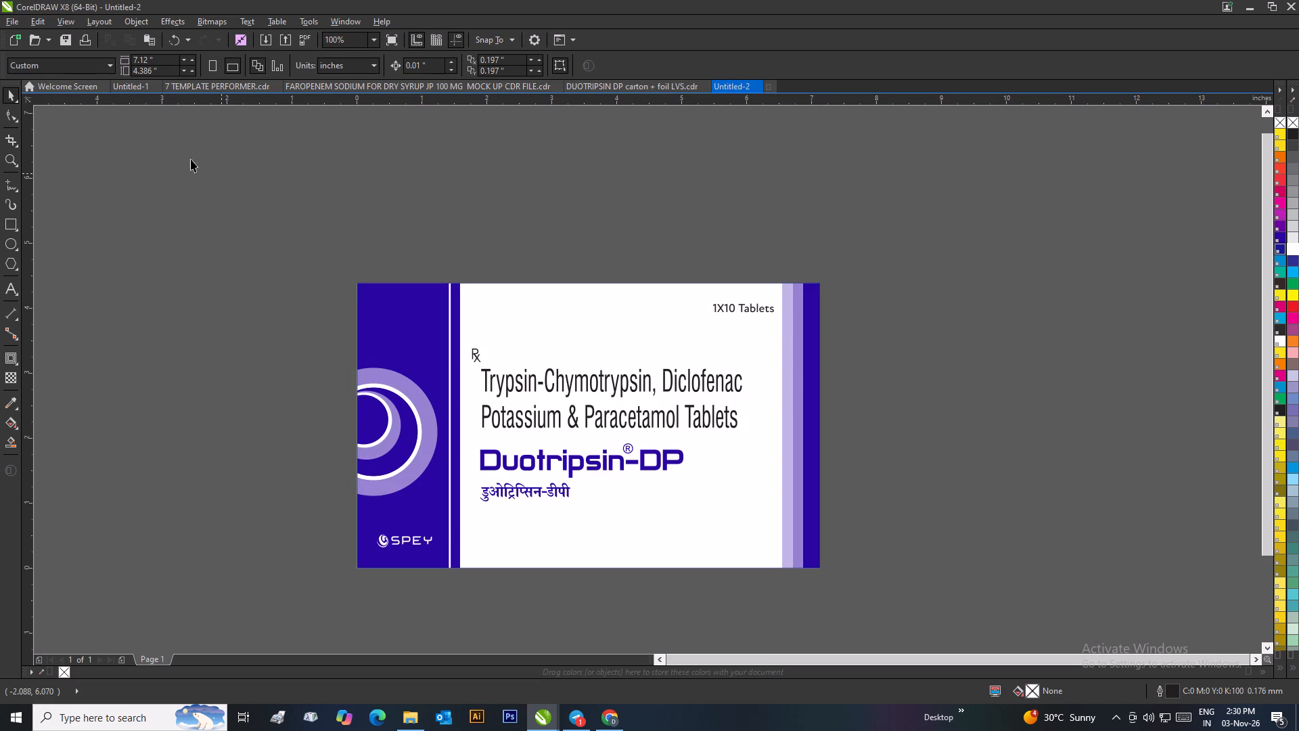
Export the front panel page as a JPG bitmap, entering dout as the file name.
click(13, 23)
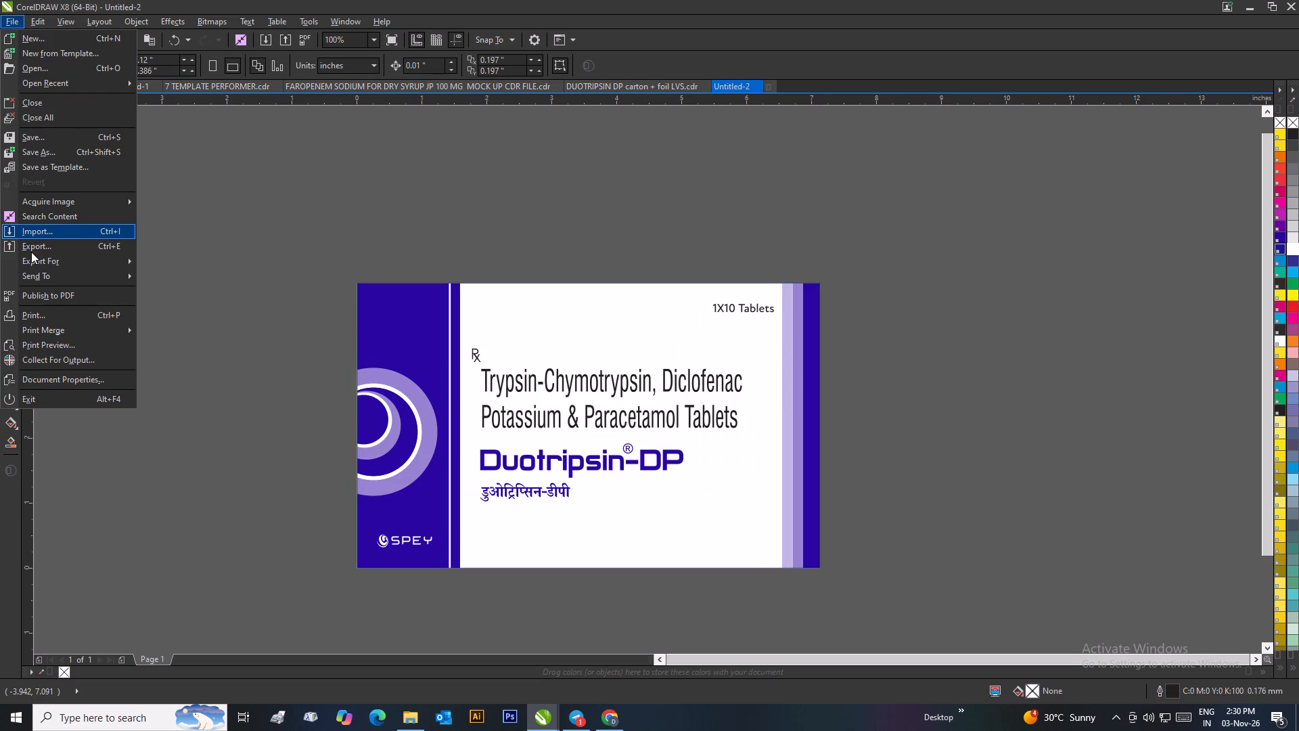
click(35, 244)
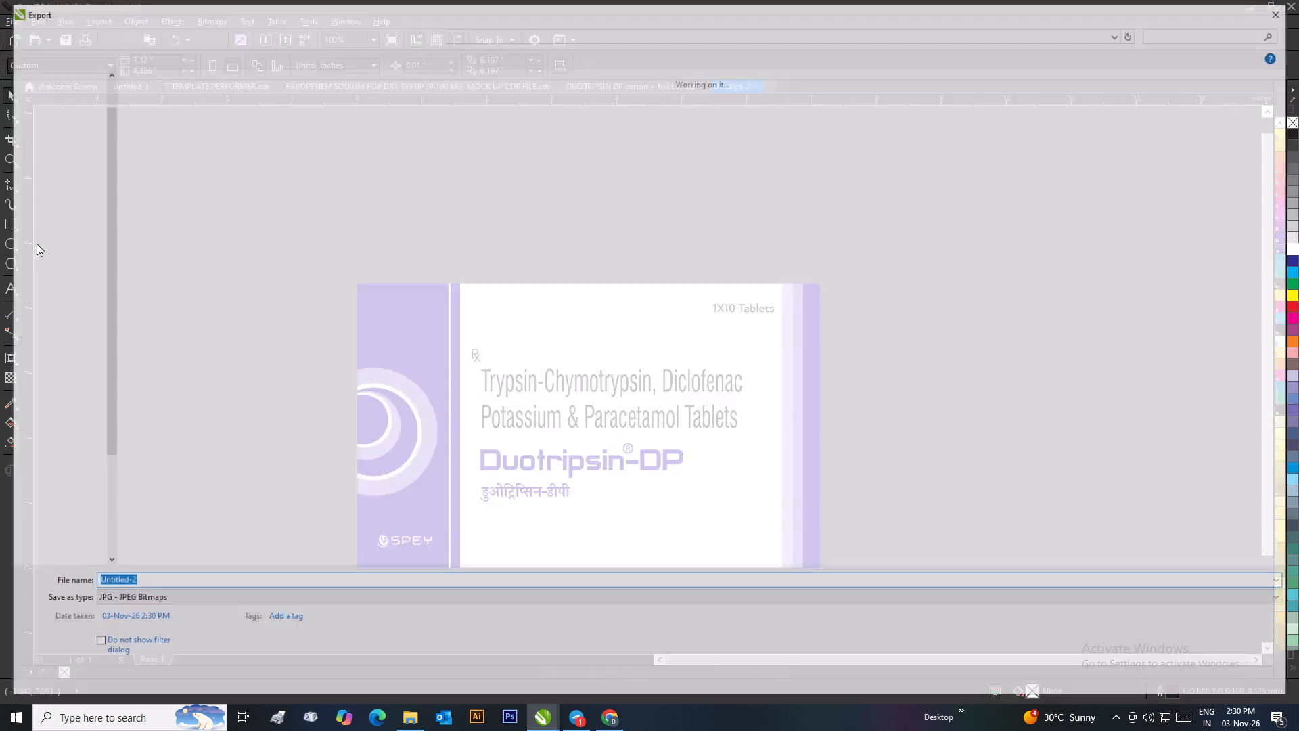
key(BackSpace)
text(dout)
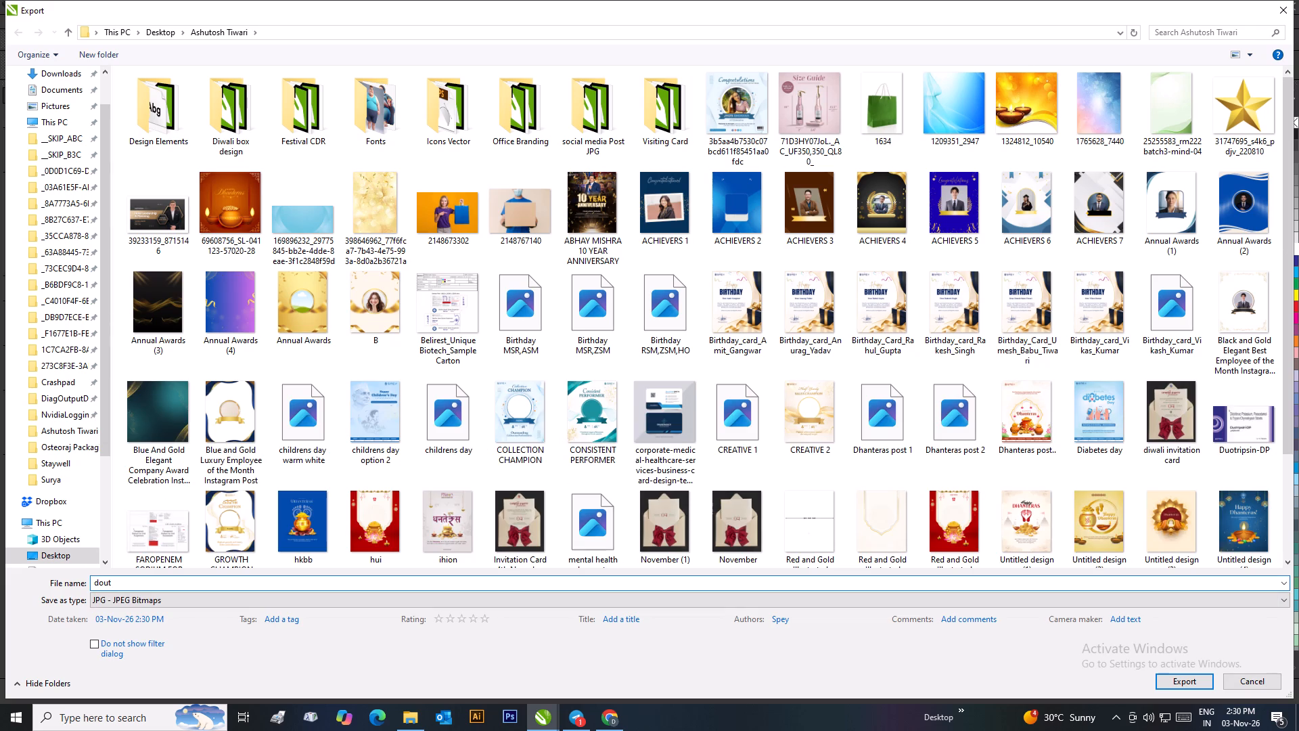
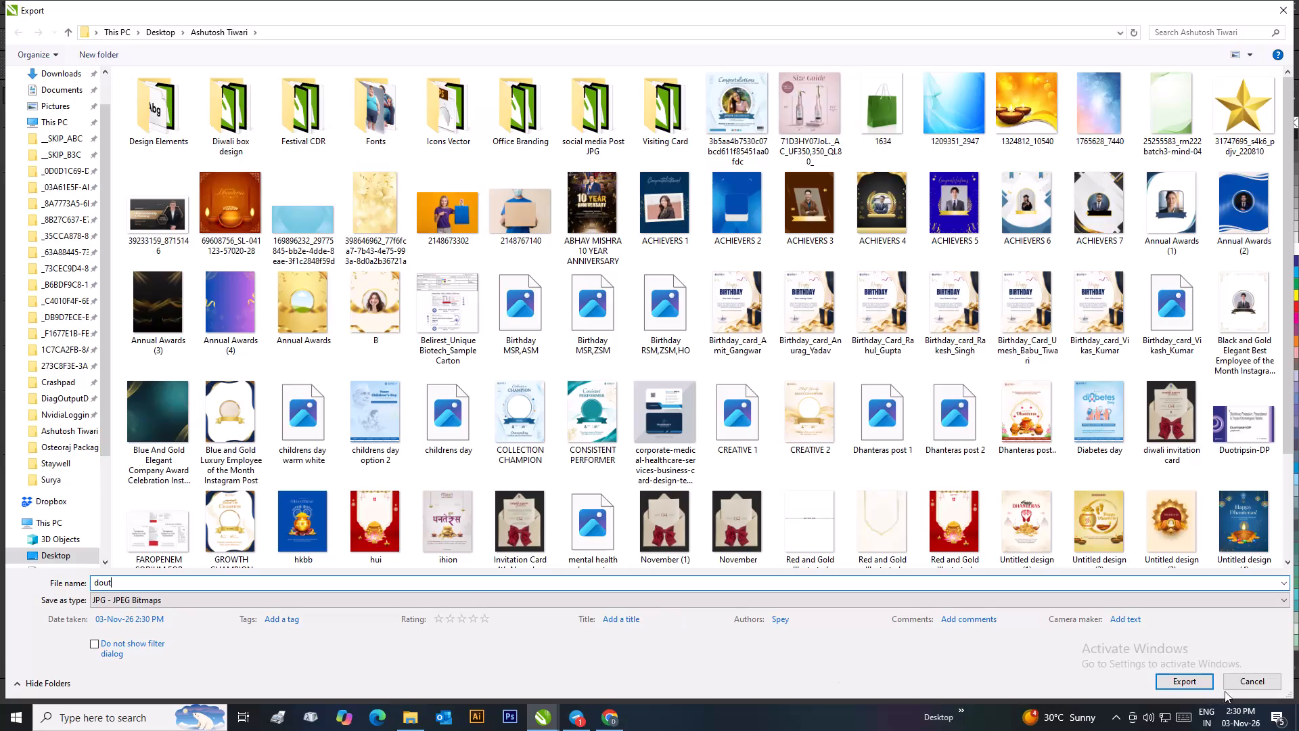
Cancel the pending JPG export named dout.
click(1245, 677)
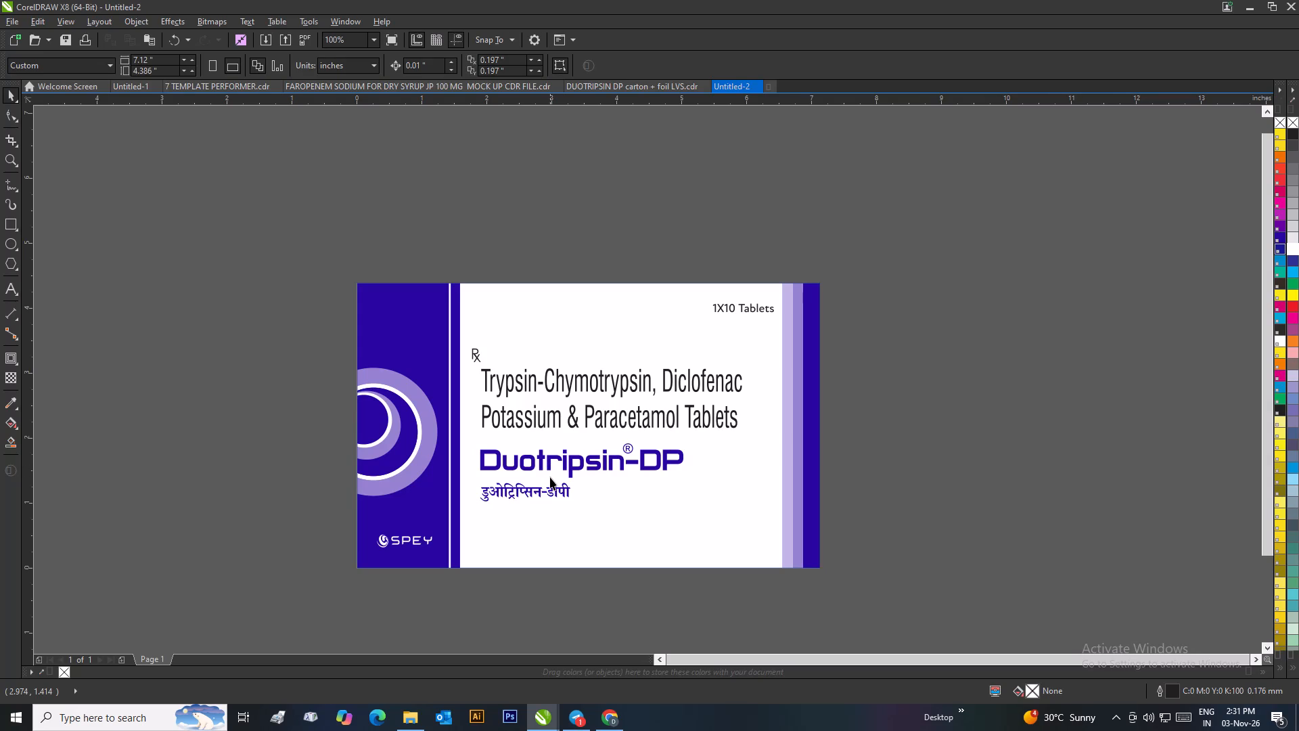
Start exporting the front panel page as a JPG, reusing the existing file name Duotripsin-DP.jpg and replacing that file.
click(12, 22)
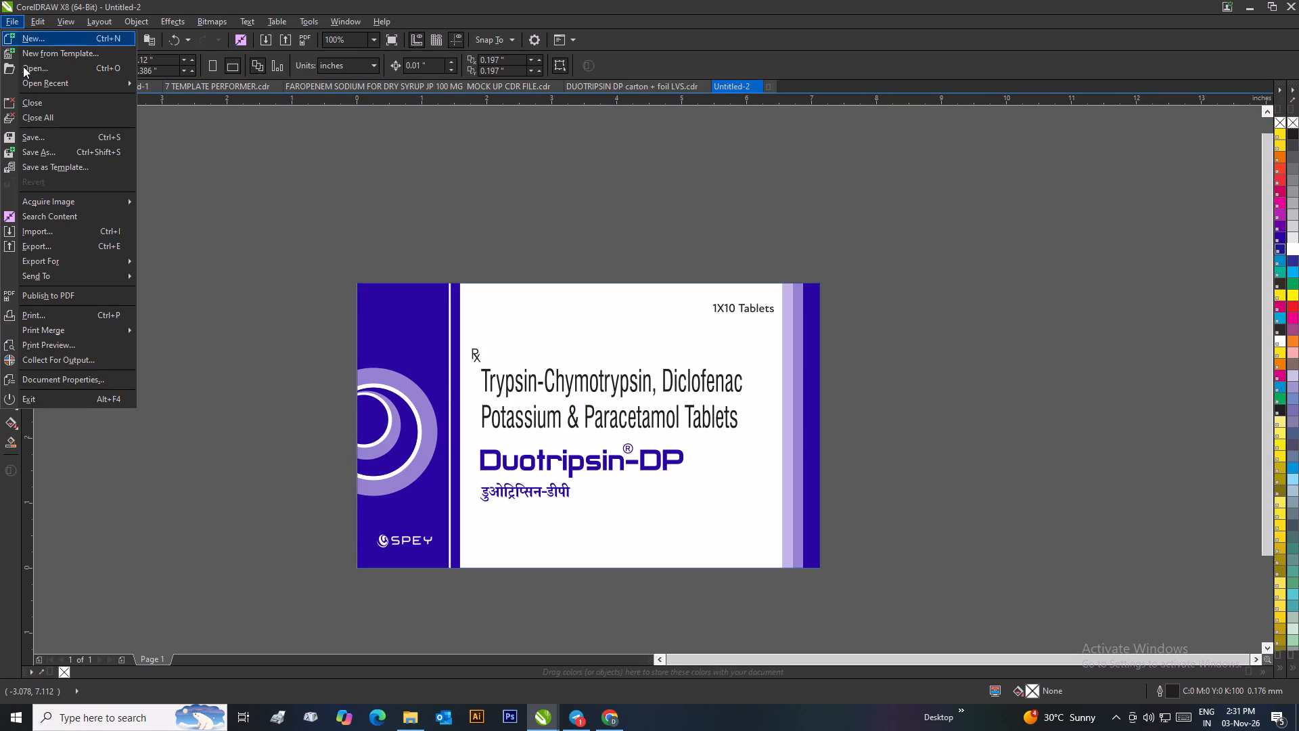
click(43, 242)
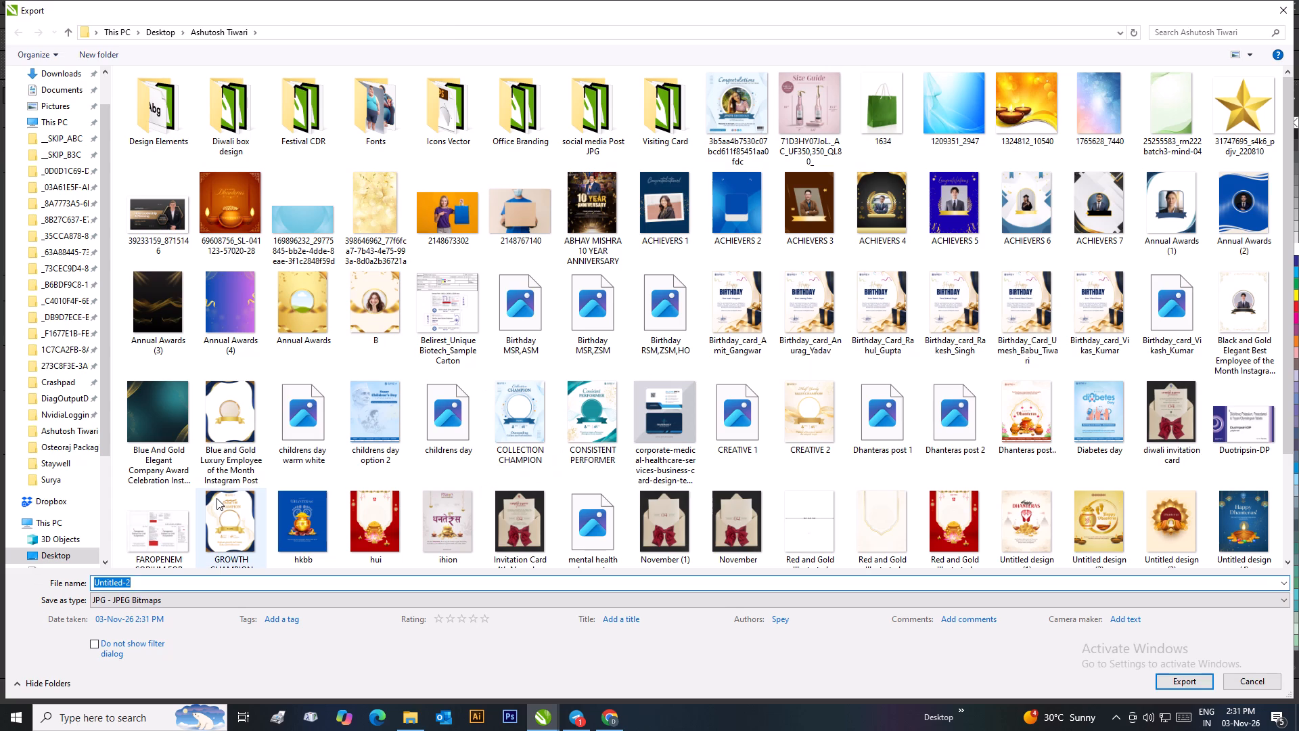
key(BackSpace)
text(dou)
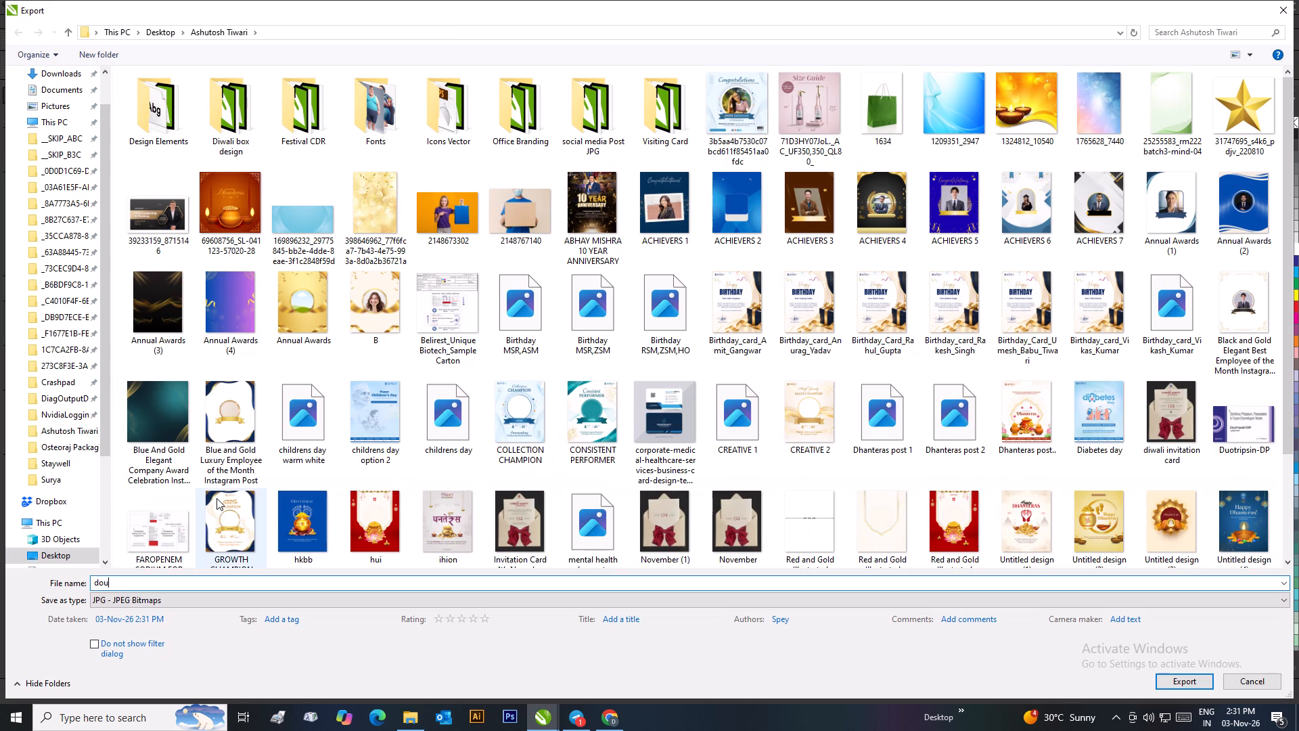
key(BackSpace)
key(BackSpace)
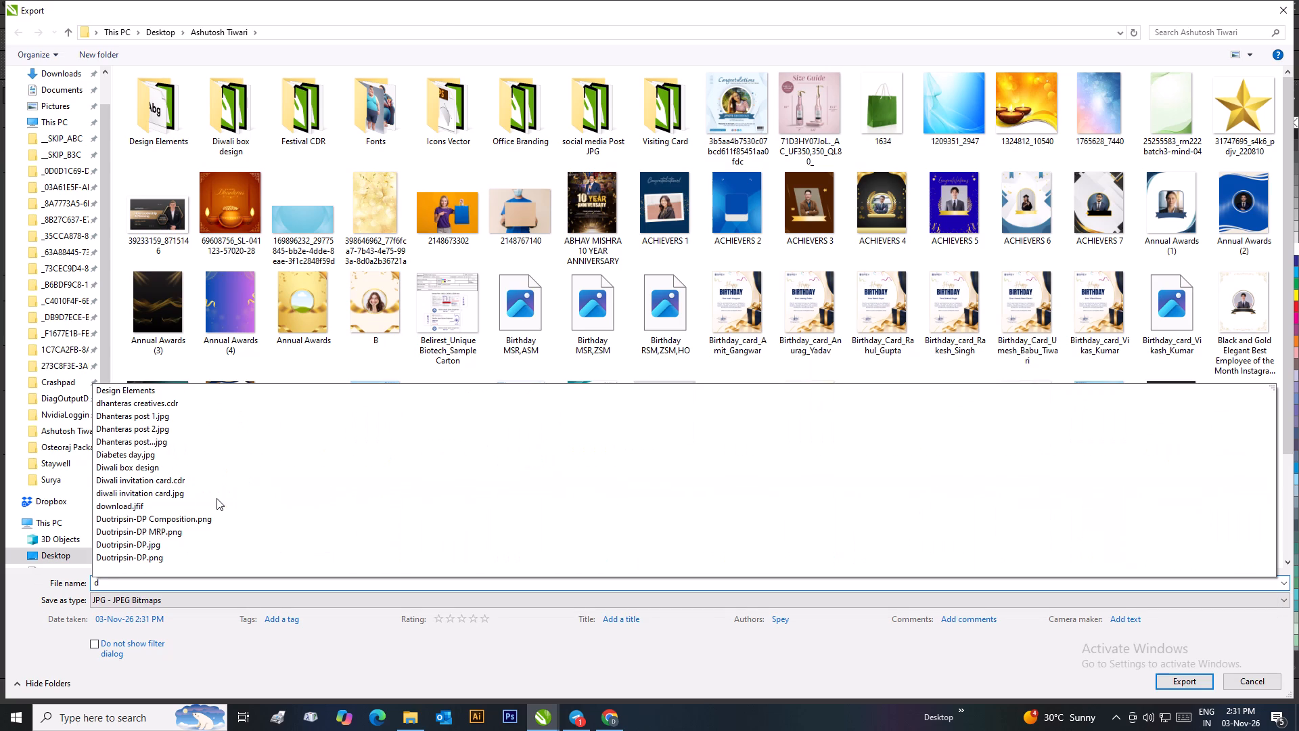
text(uo)
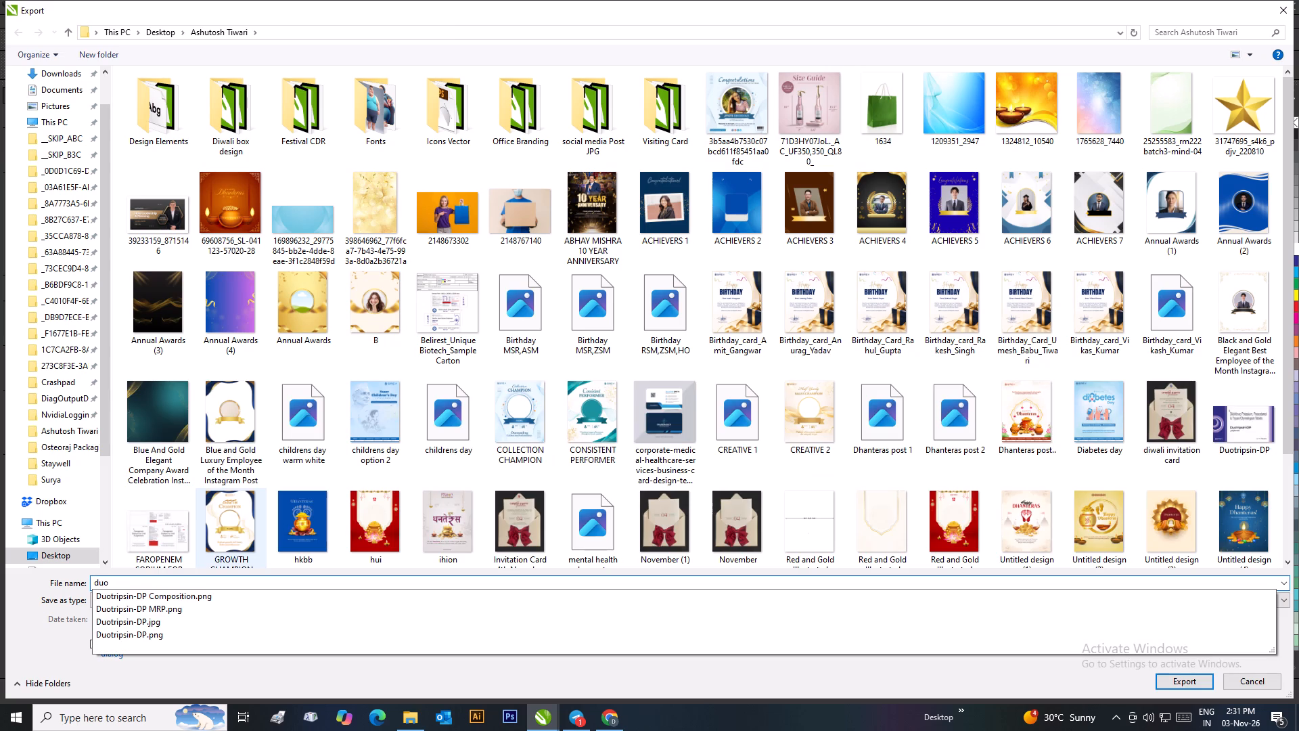
click(135, 621)
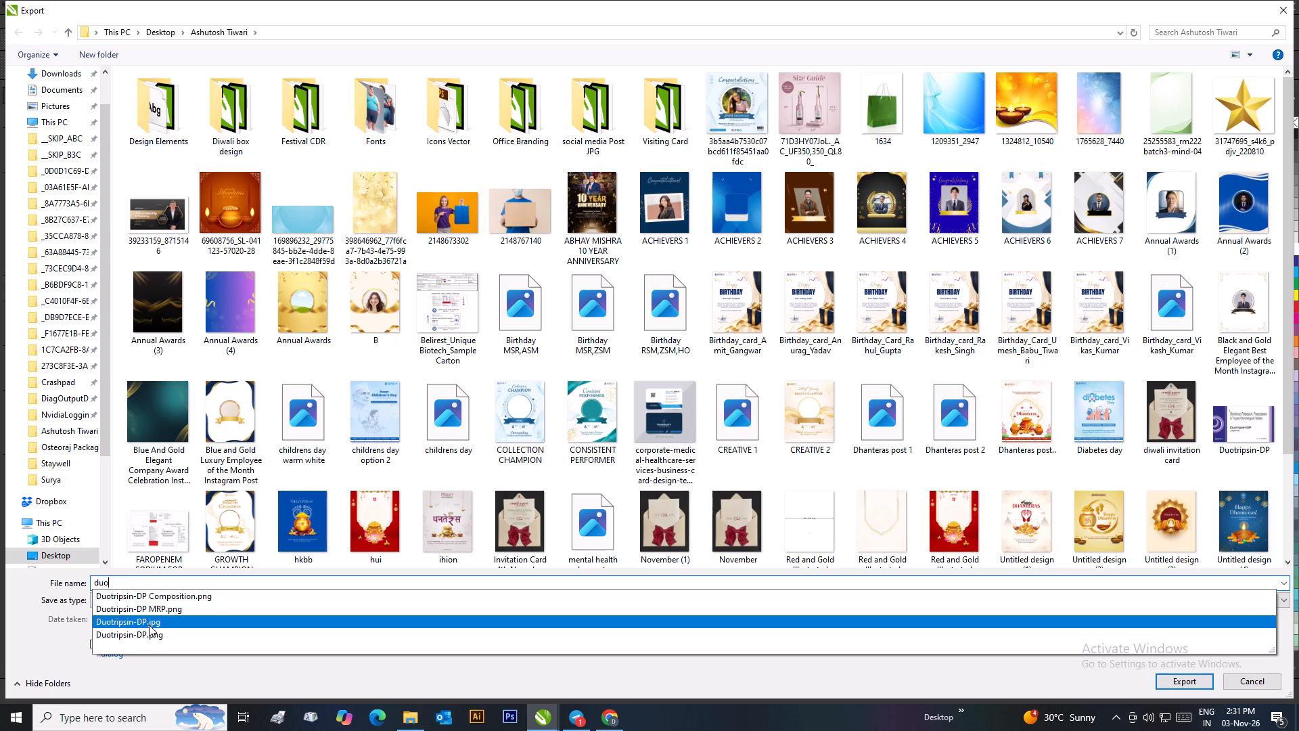
click(1182, 682)
click(689, 358)
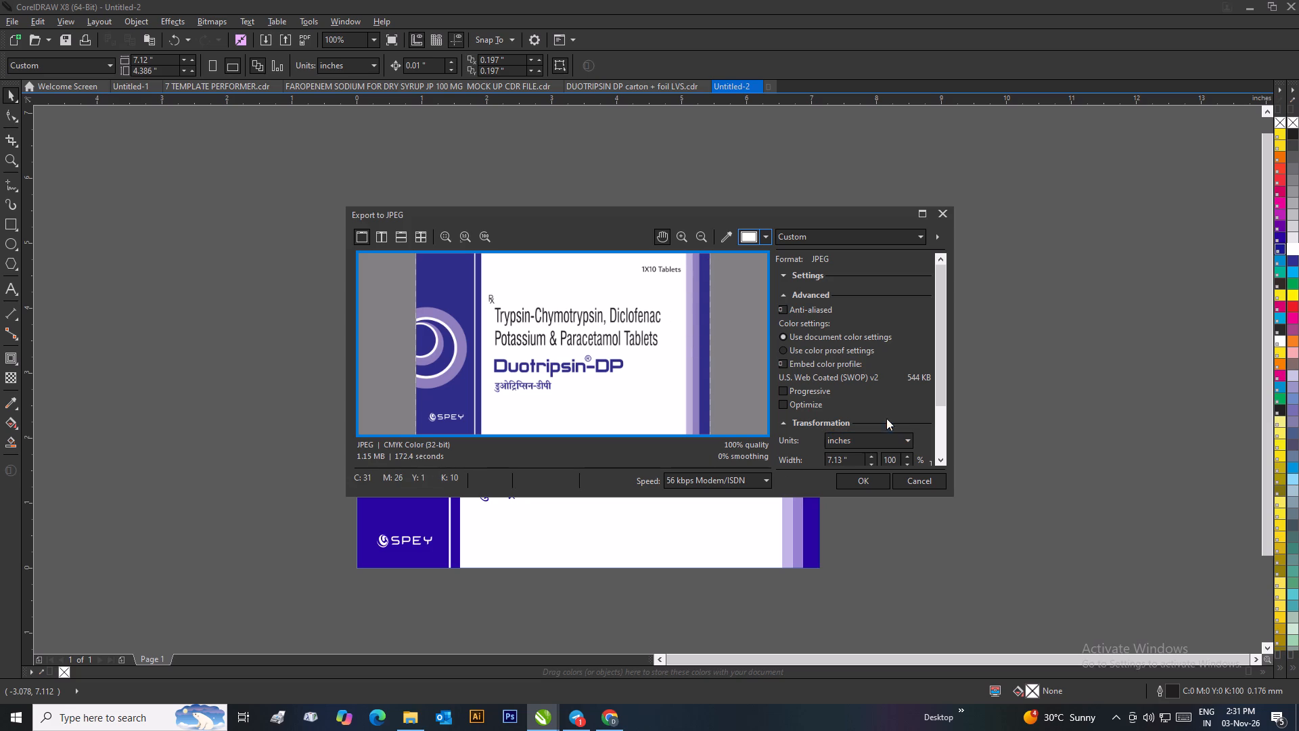
Set the JPEG colour mode to RGB Color (24-bit) and complete the export.
click(779, 280)
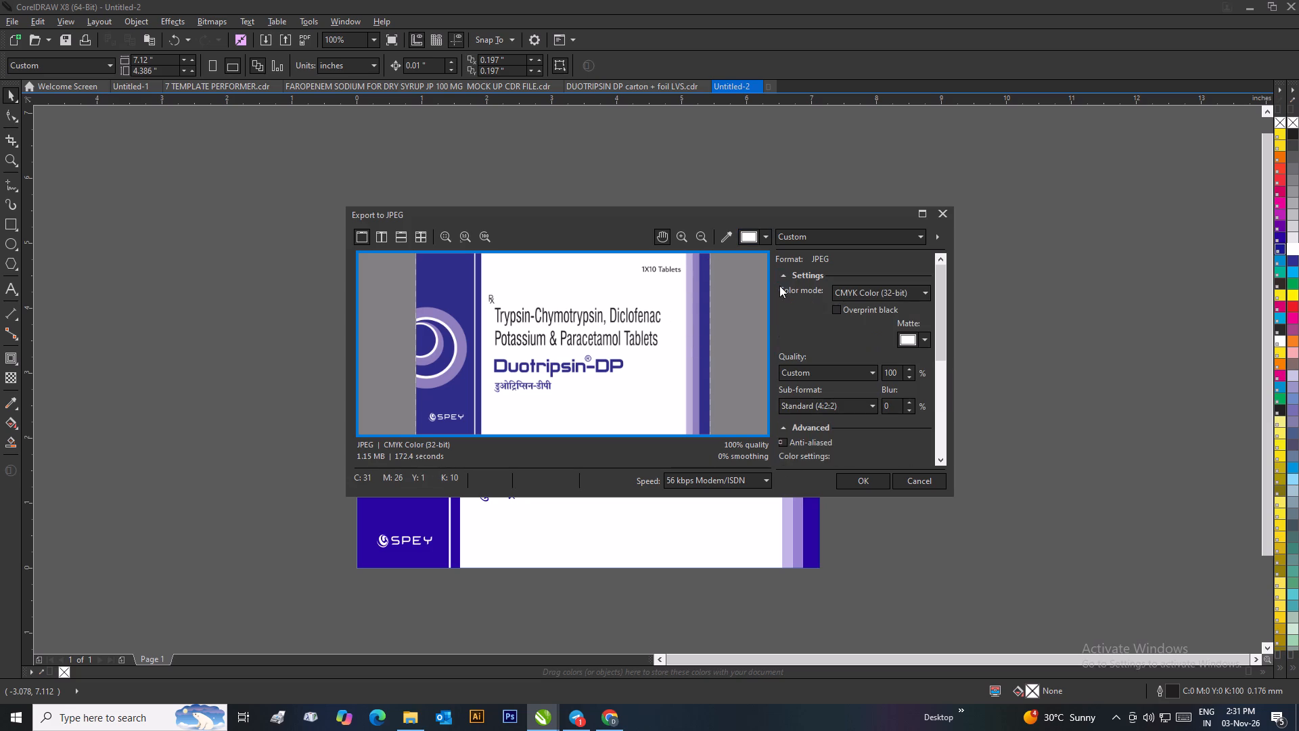
click(854, 295)
click(859, 314)
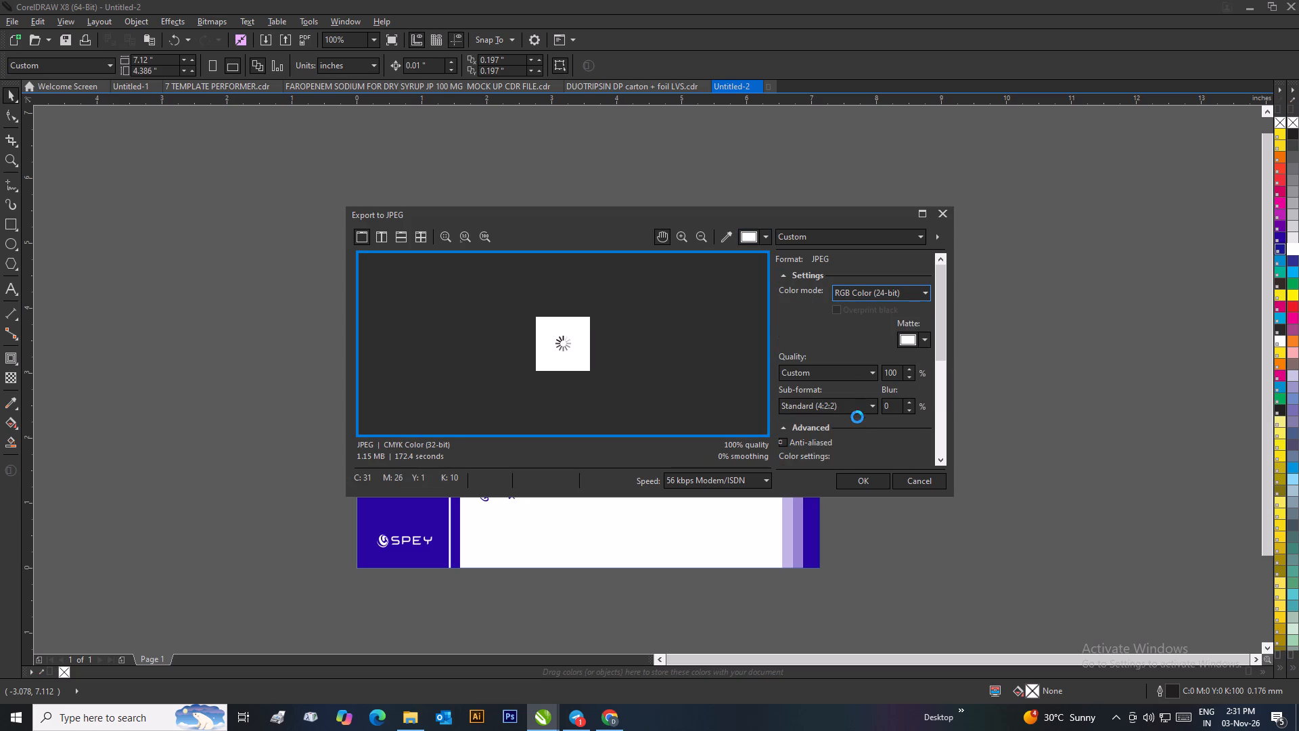
click(865, 477)
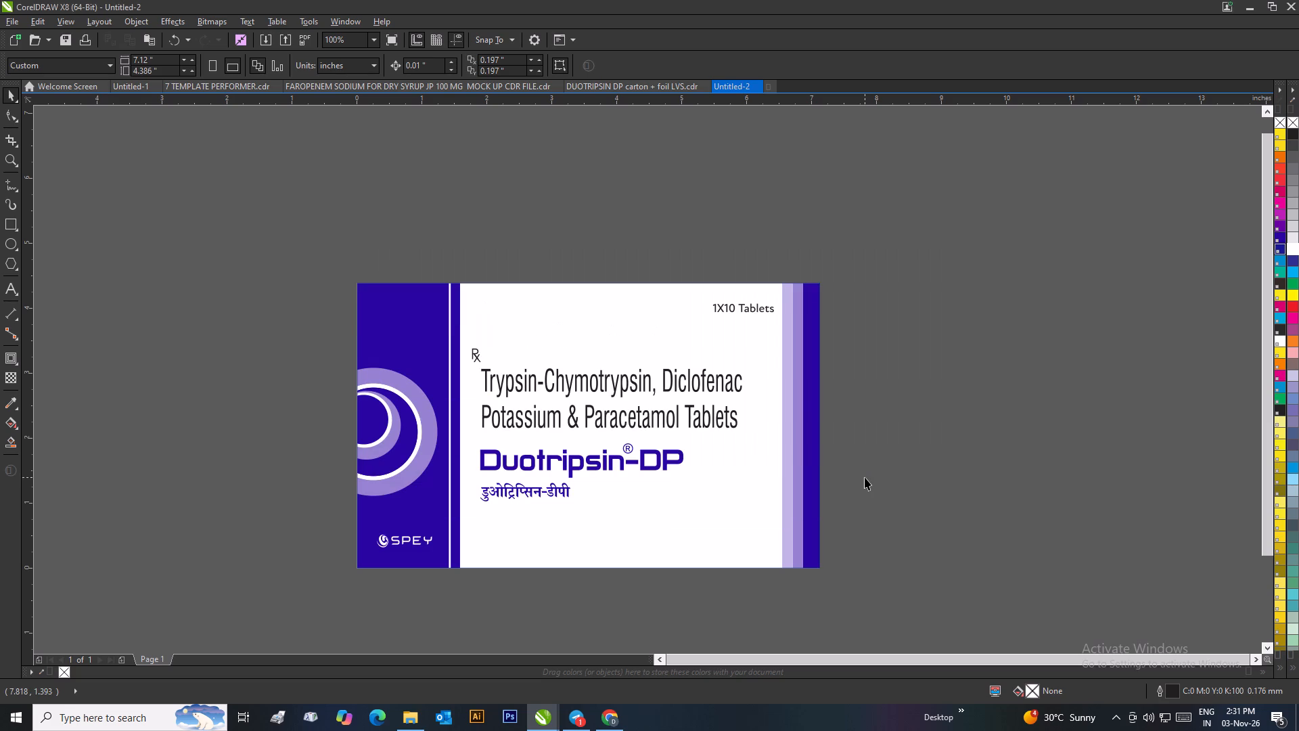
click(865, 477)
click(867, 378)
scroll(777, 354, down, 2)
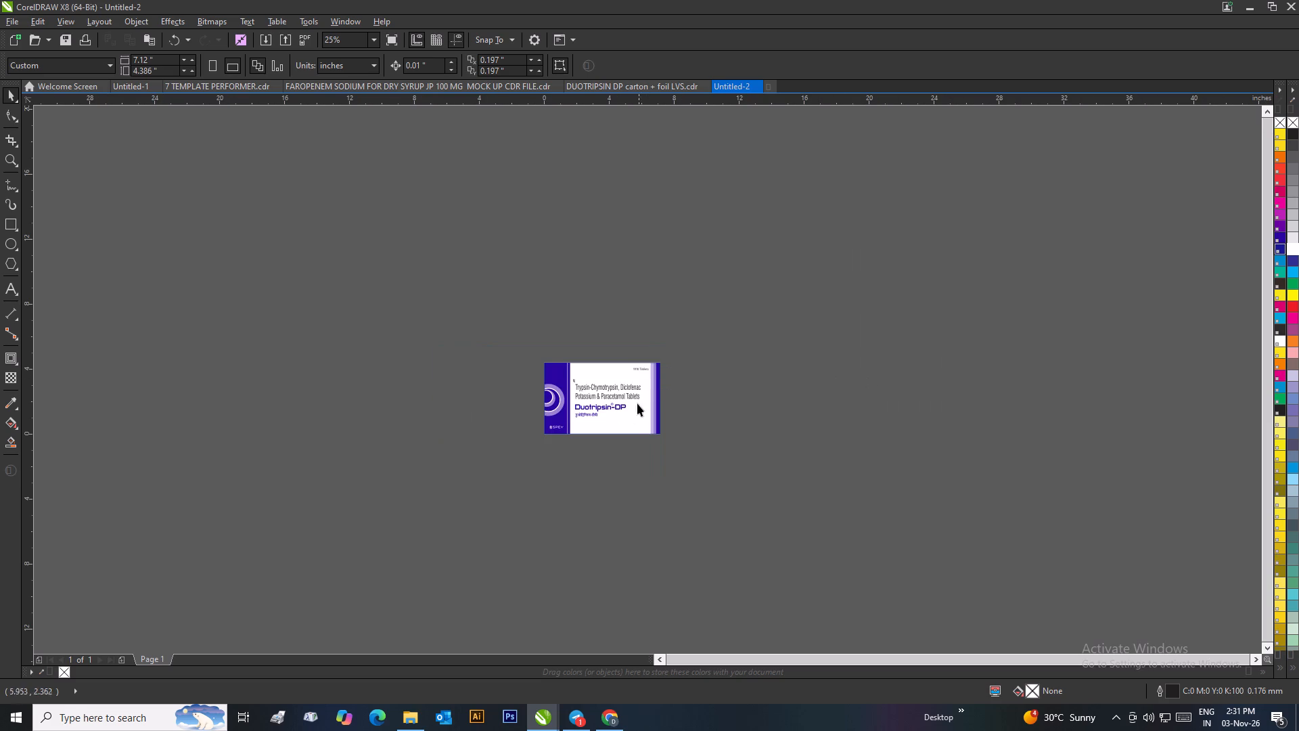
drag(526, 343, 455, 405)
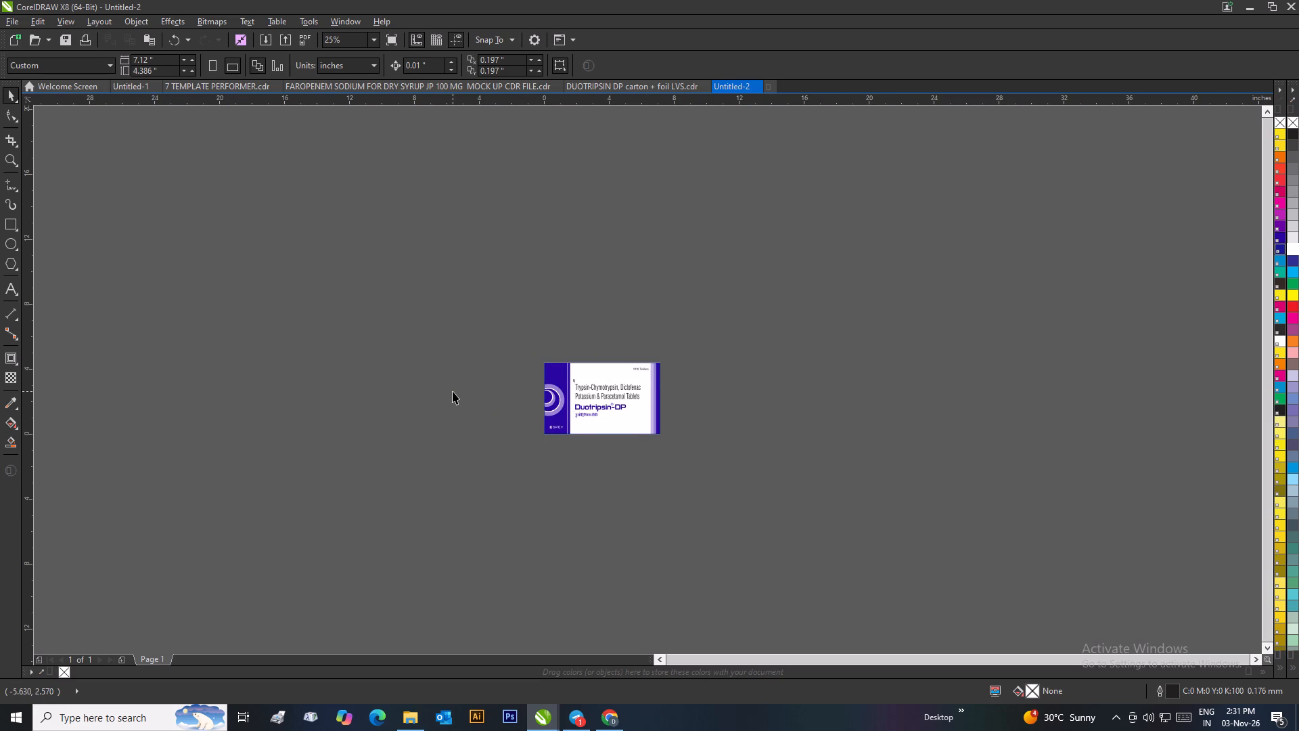